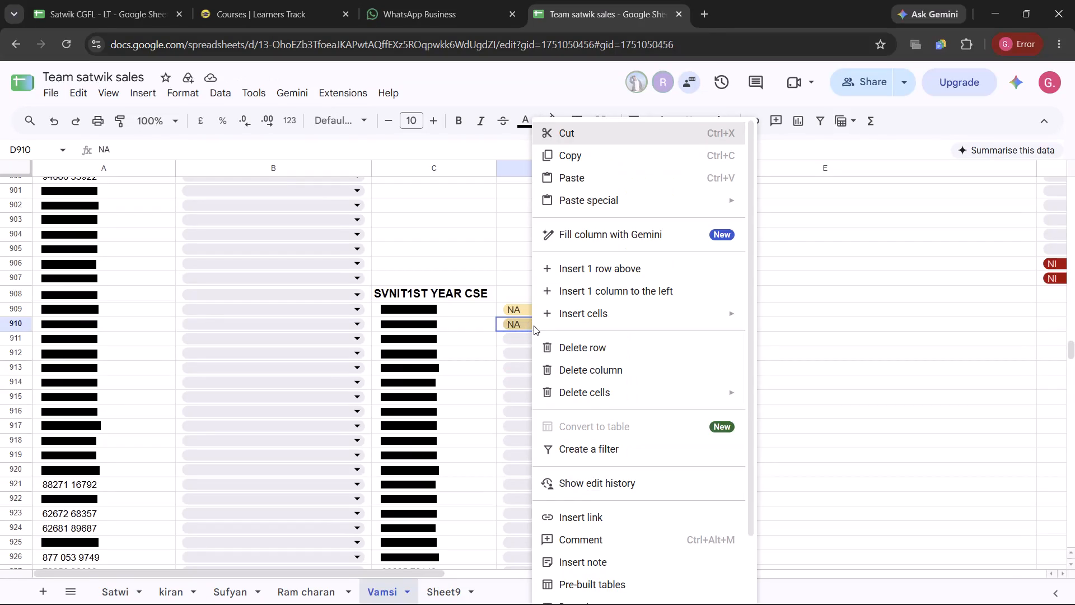
Cut the NA status from cell D910 in the SVNIT 1st year CSE list.
key("Return")
key("Return")
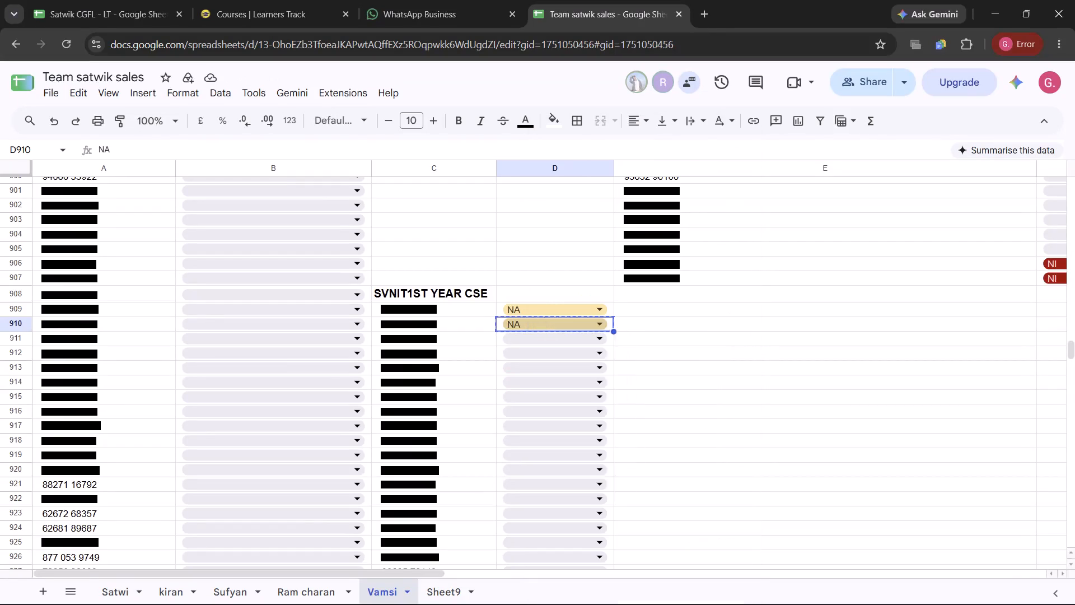
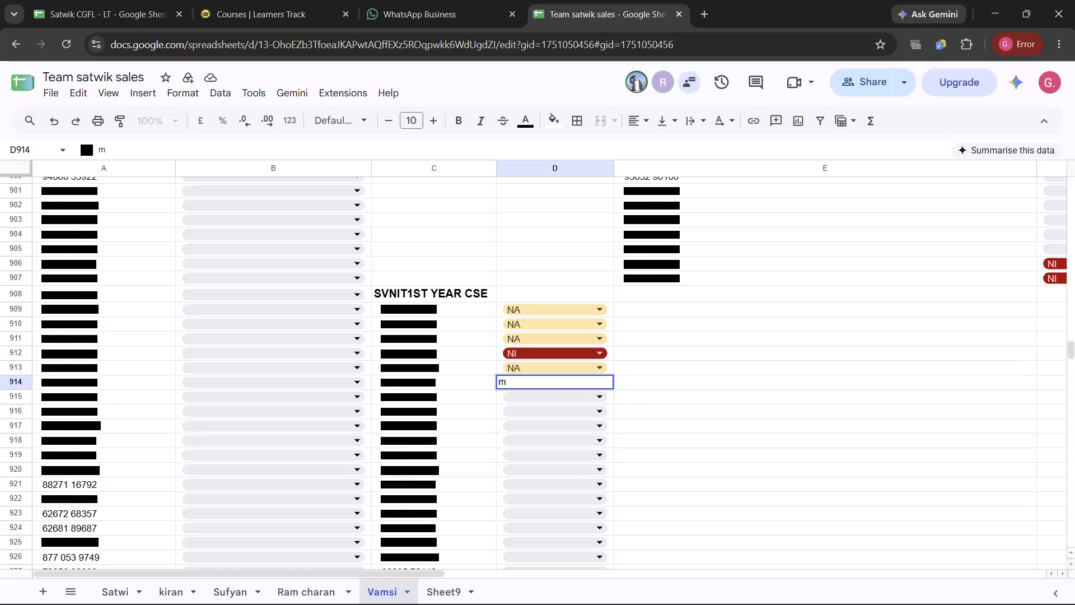
Set the status in cell D914 of the SVNIT 1st year CSE list to NA.
key("BackSpace")
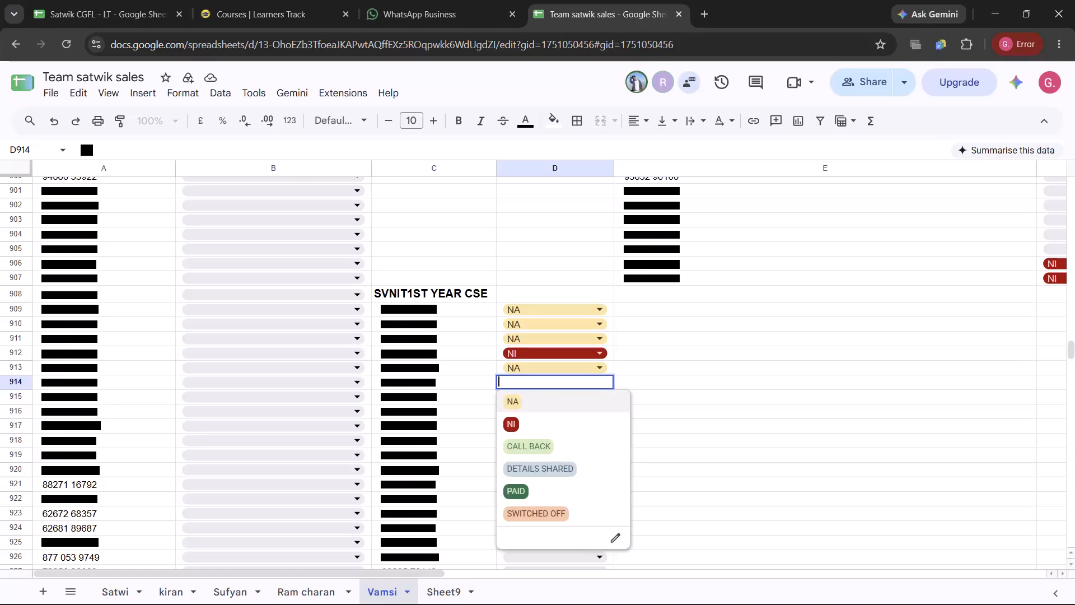
type("na")
key("Return")
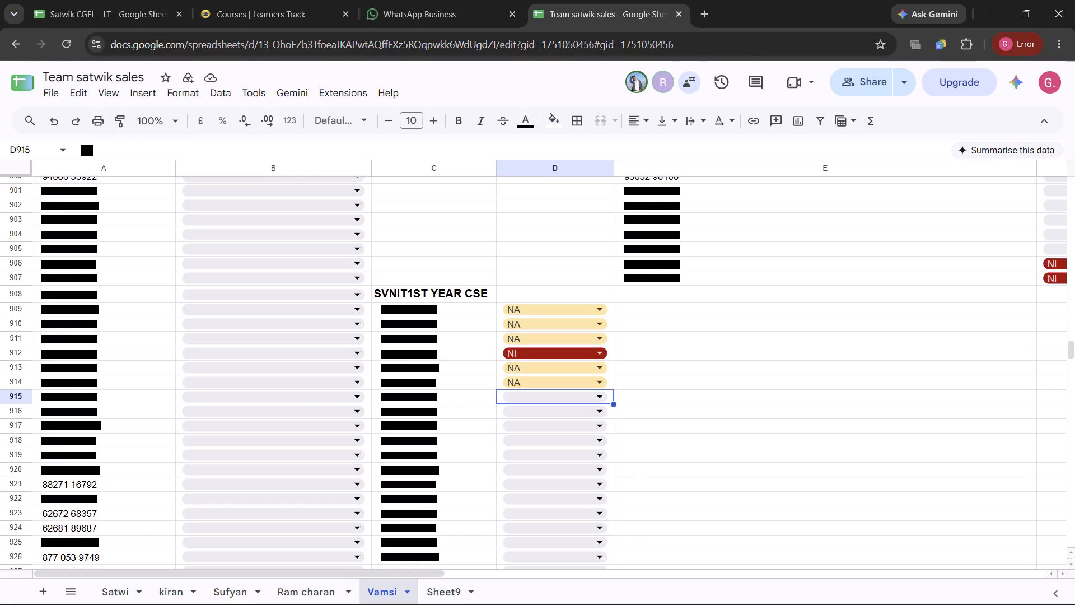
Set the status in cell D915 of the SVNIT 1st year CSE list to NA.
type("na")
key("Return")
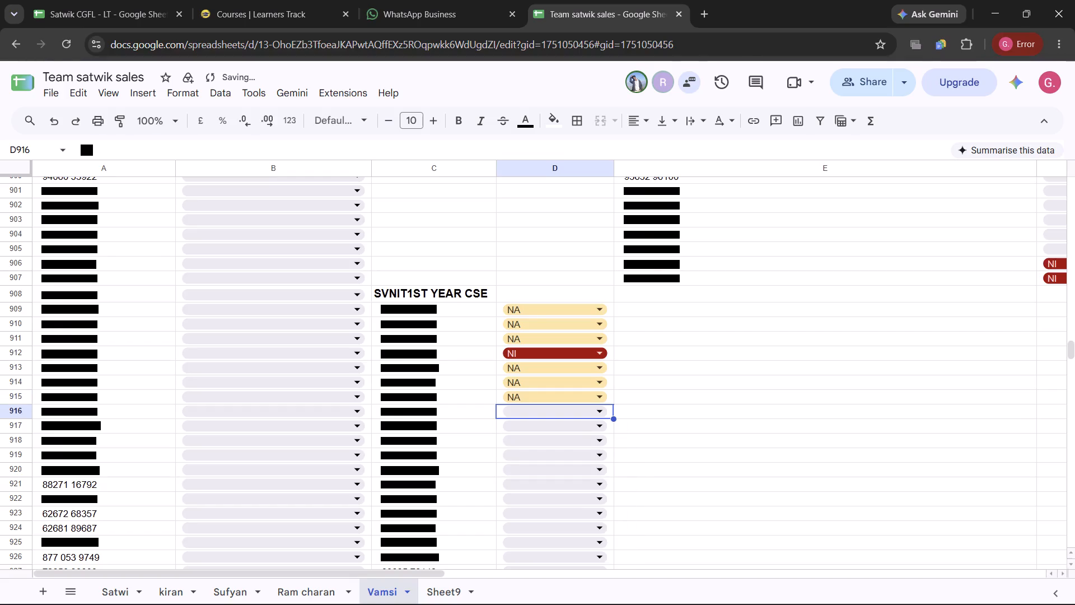
Change the status in cell D915 to SWITCHED OFF.
key("Up")
key("space")
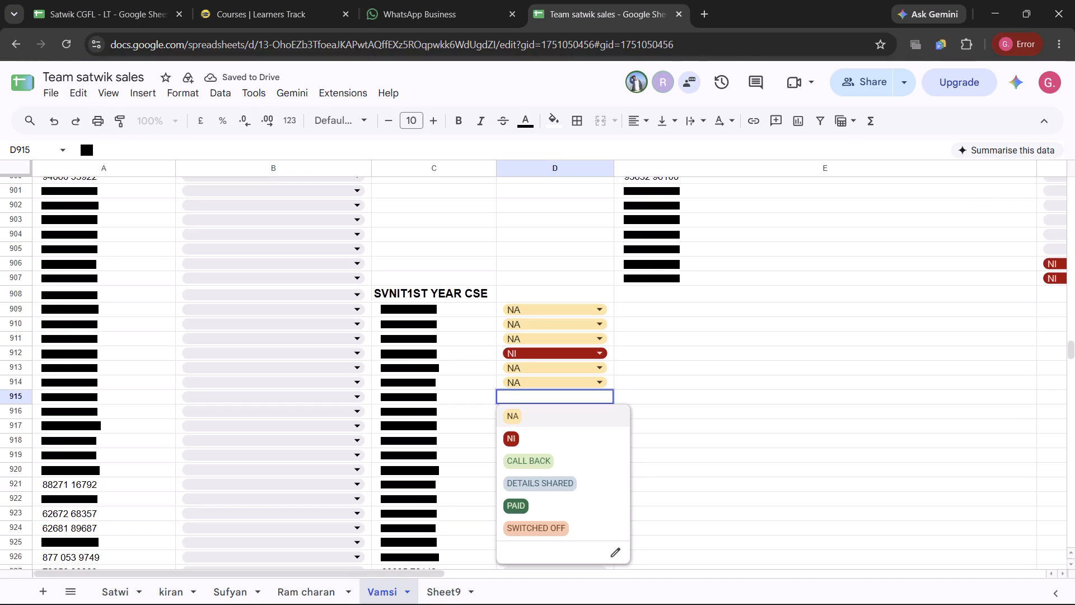
key("Down")
key("Down")
key("Down")
key("Down")
key("Down")
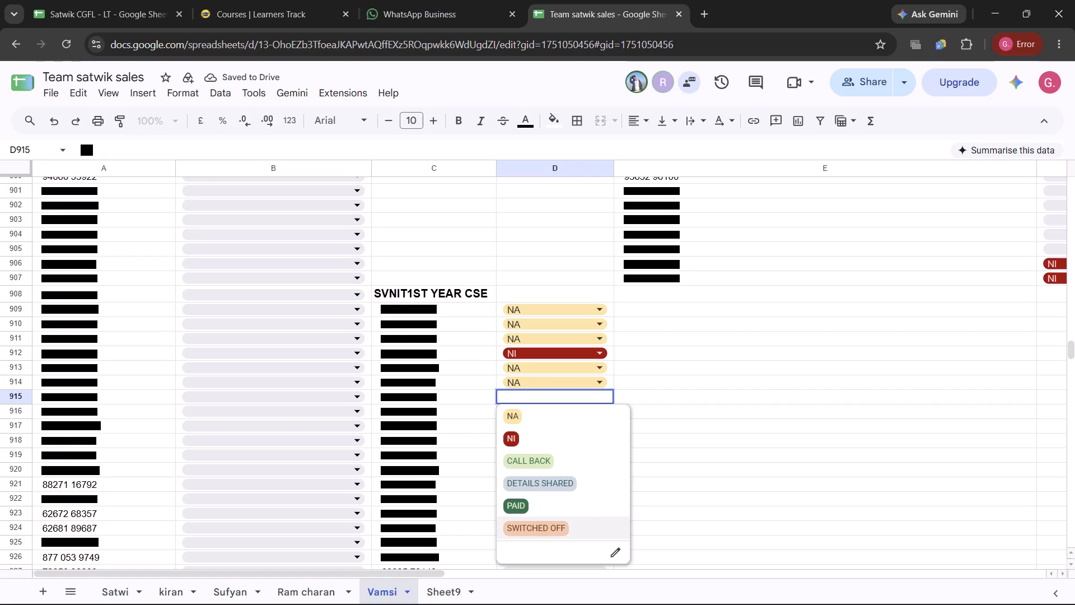
key("Return")
scroll(564, 7, "down", 5, "ctrl")
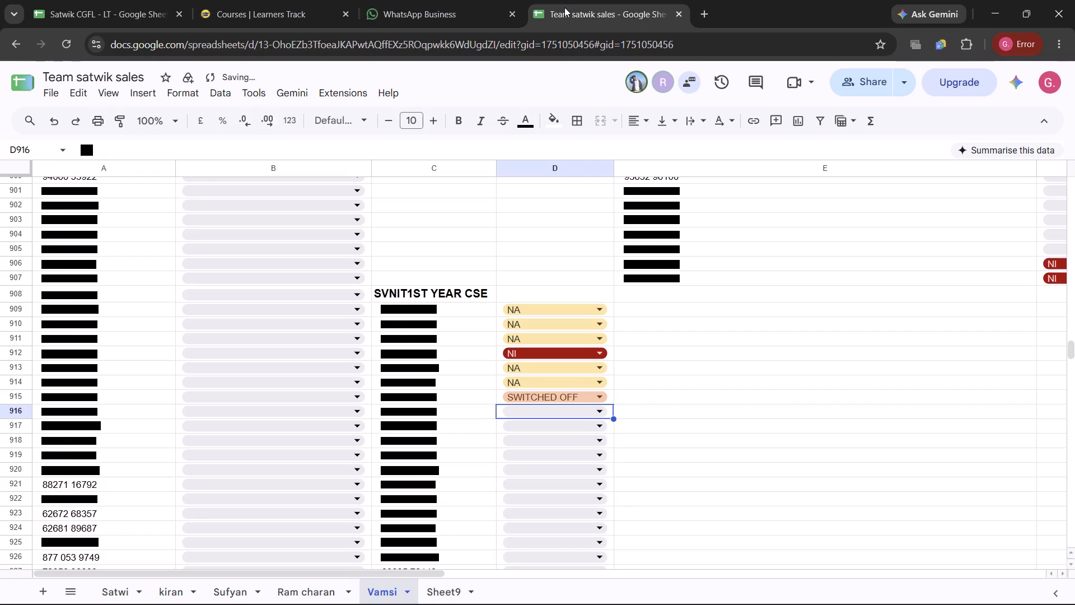
scroll(564, 7, "down", 3)
scroll(667, 322, "down", 3)
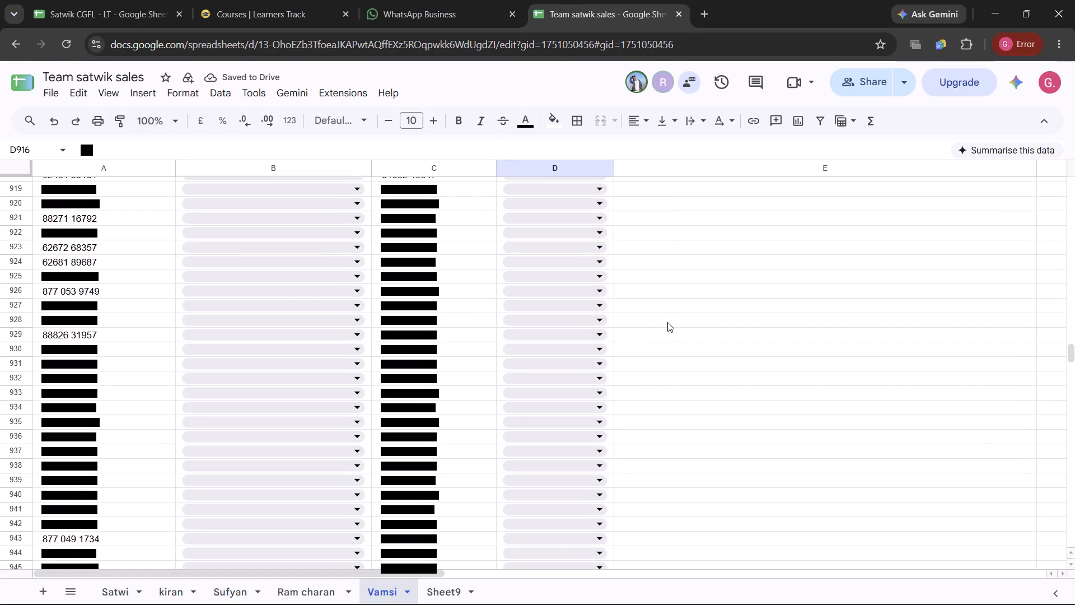
scroll(667, 322, "down", 3)
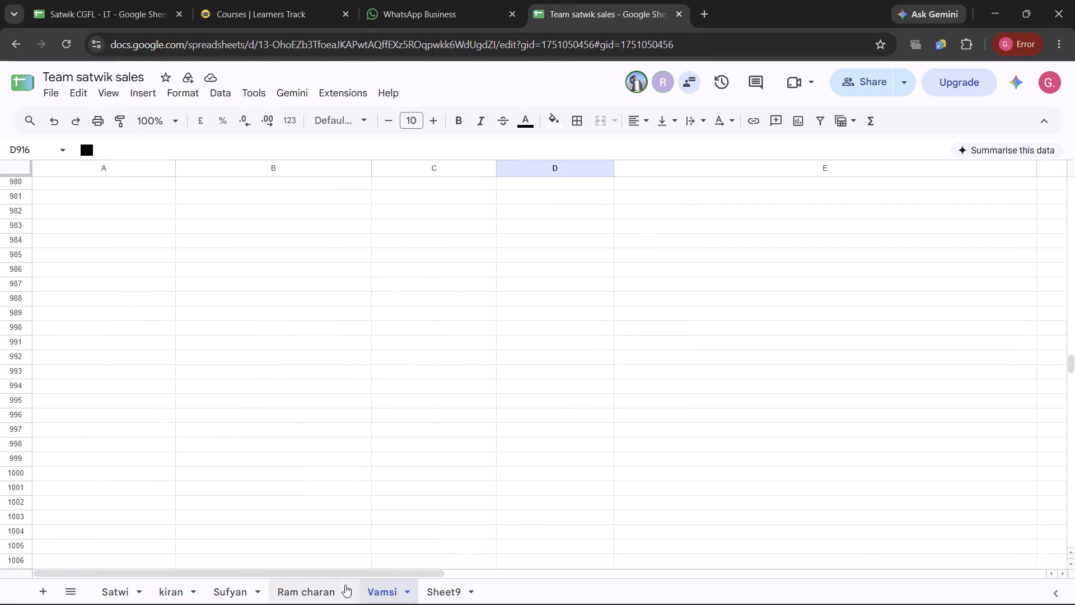
left_click(431, 586)
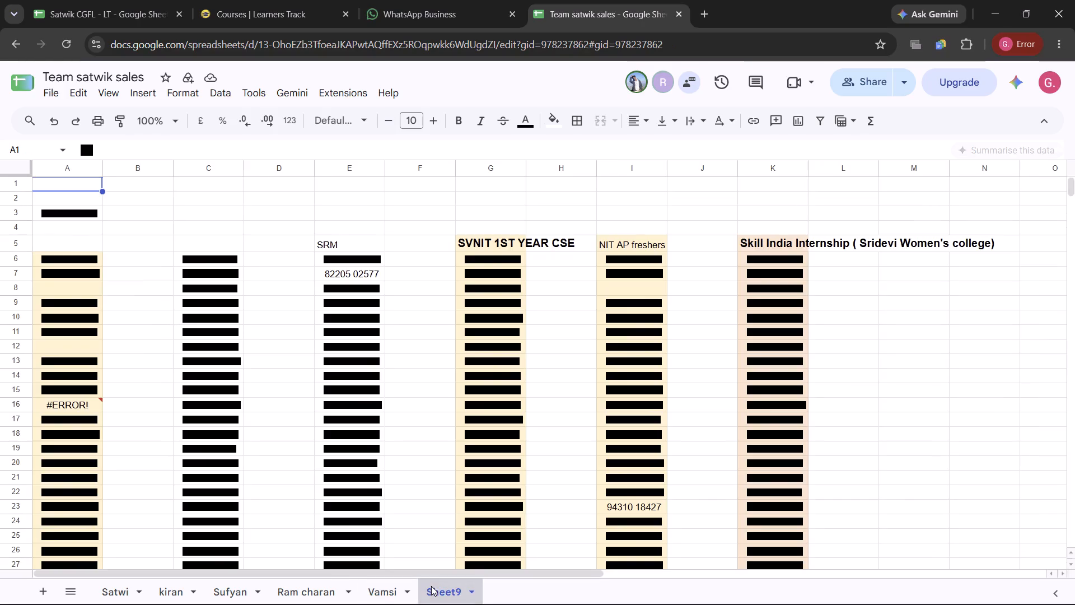
left_click(334, 583)
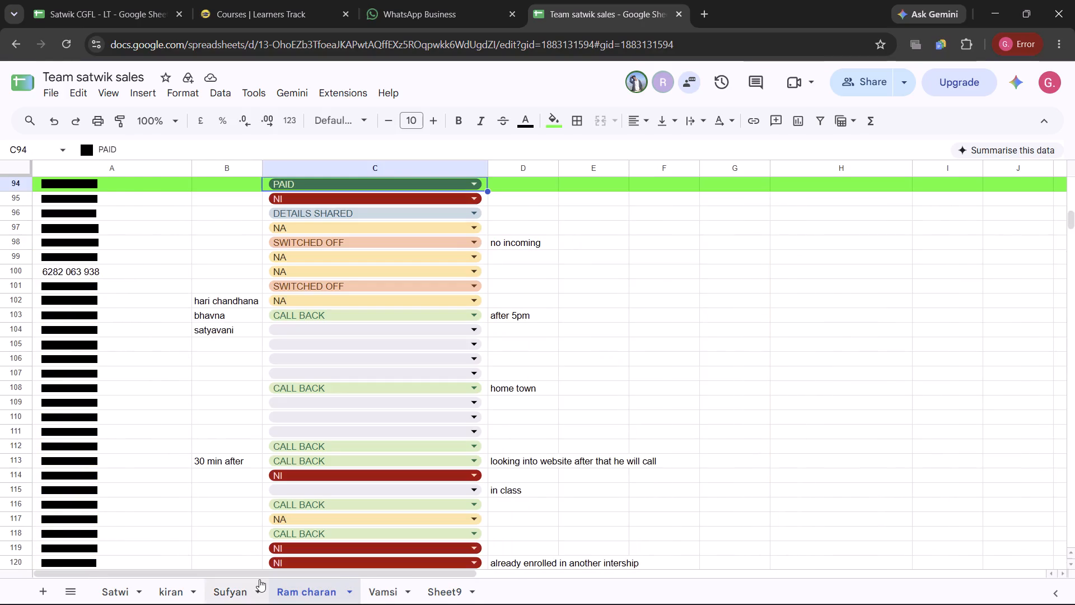
left_click(259, 579)
scroll(231, 459, "down", 3)
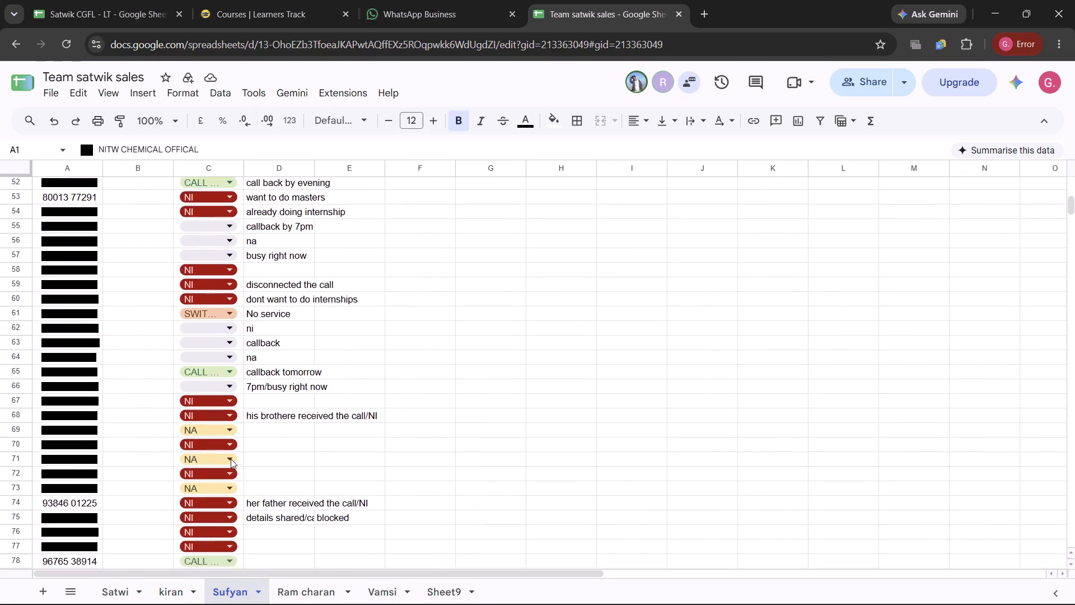
left_click(174, 585)
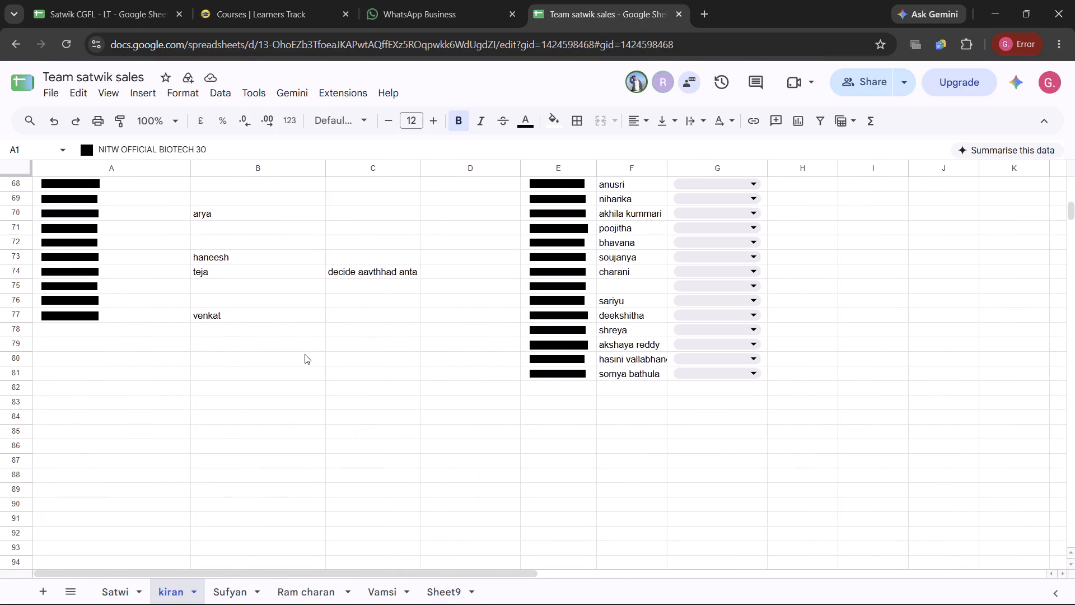
scroll(305, 354, "up", 20)
scroll(305, 354, "up", 1)
scroll(305, 354, "down", 8)
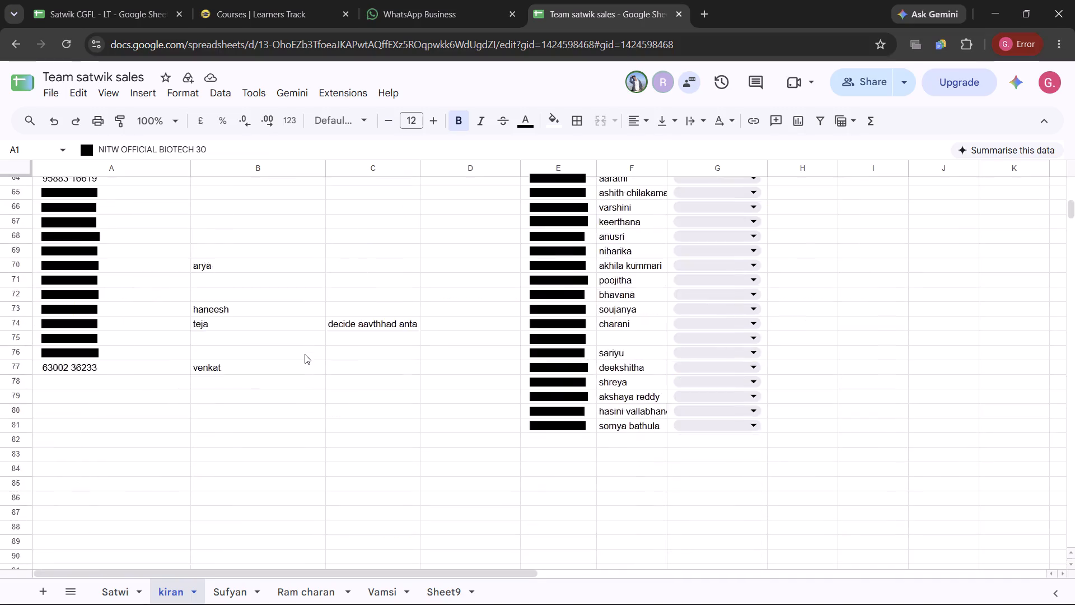
Examine the Satwi sheet's student records and its contact columns for the placement drive, workshops, skill hub and bootcamp.
left_click(121, 583)
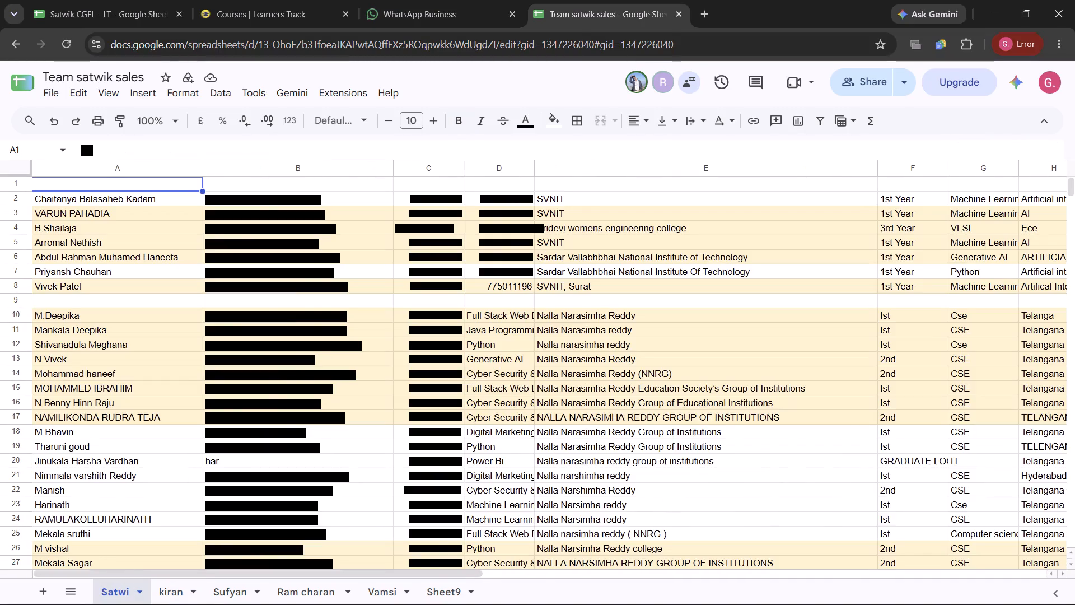
scroll(225, 151, "left", 16)
scroll(225, 151, "left", 9)
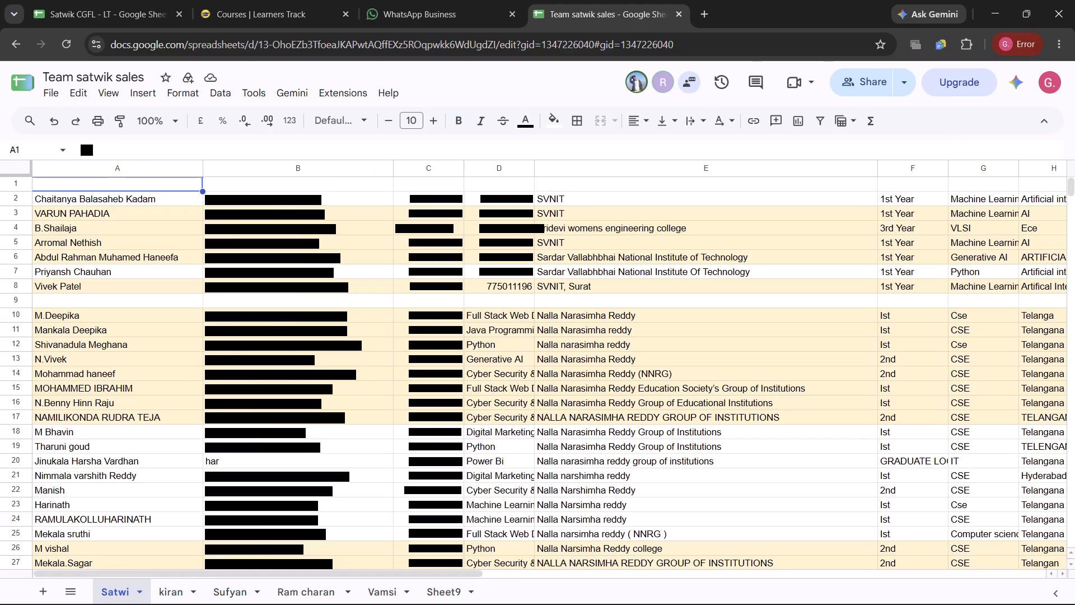
scroll(225, 151, "left", 1)
scroll(225, 151, "right", 6)
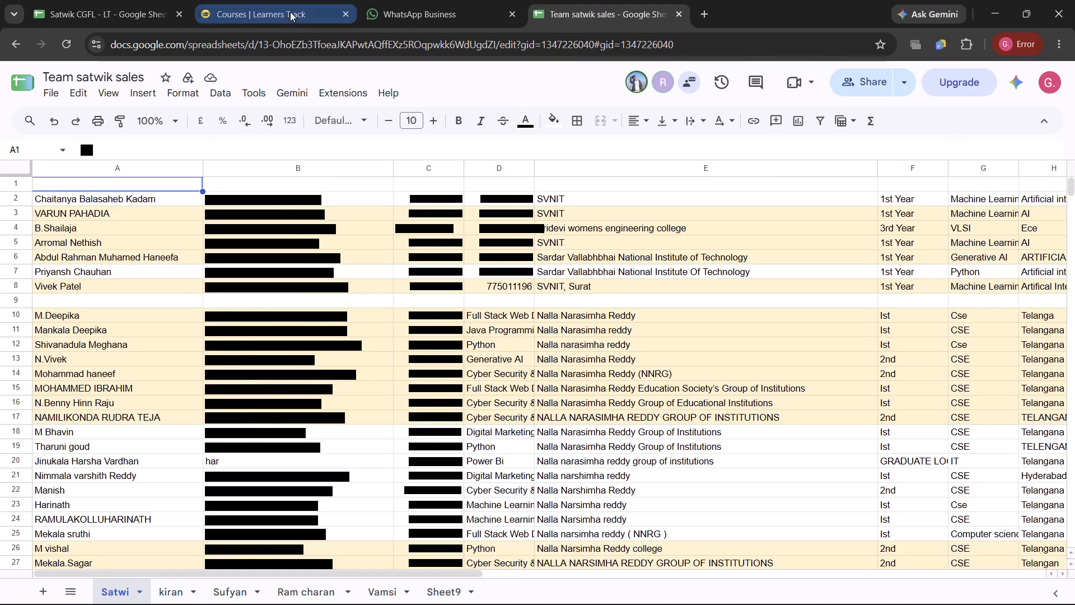
scroll(219, 238, "left", 8)
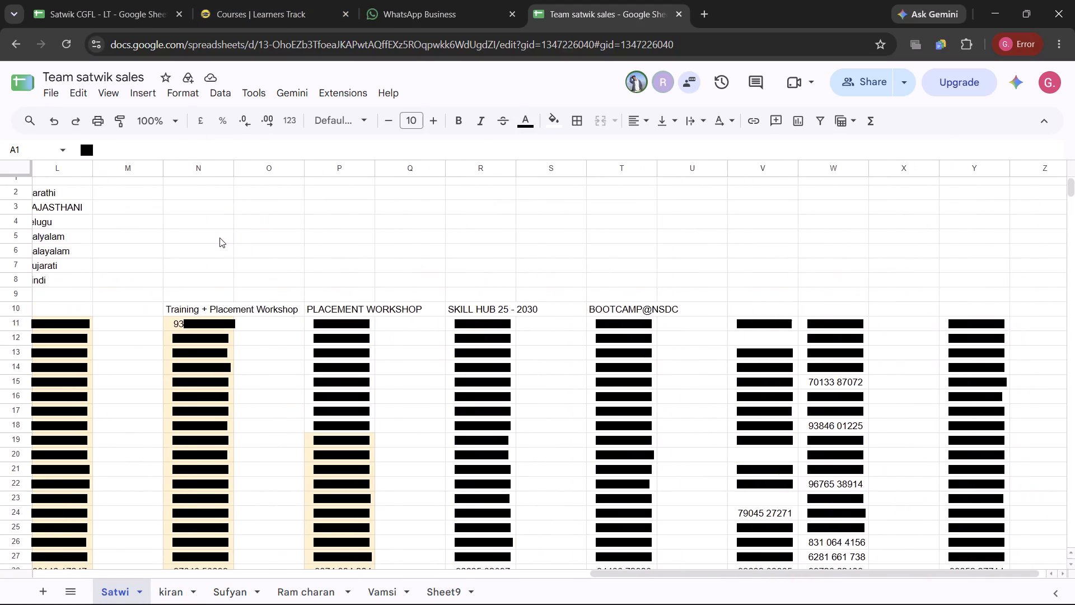
scroll(219, 238, "right", 5)
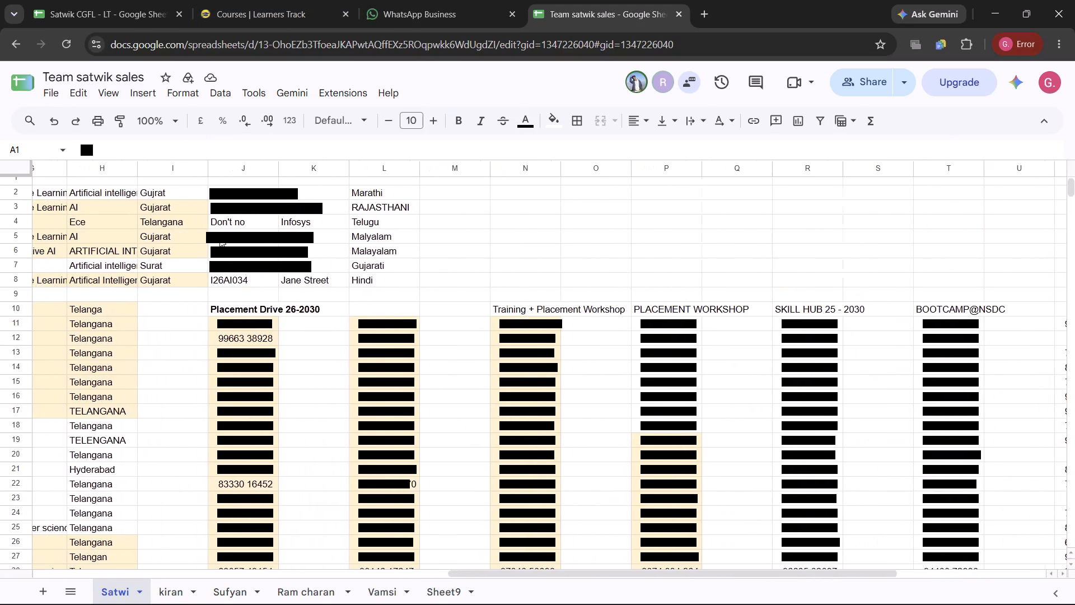
scroll(219, 238, "right", 1)
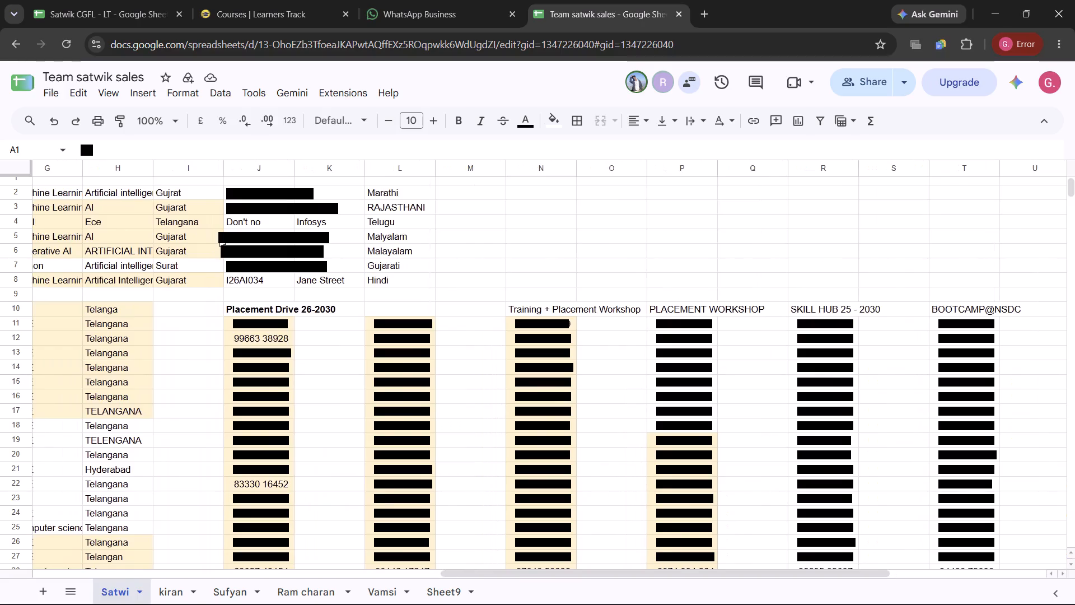
scroll(219, 238, "right", 2)
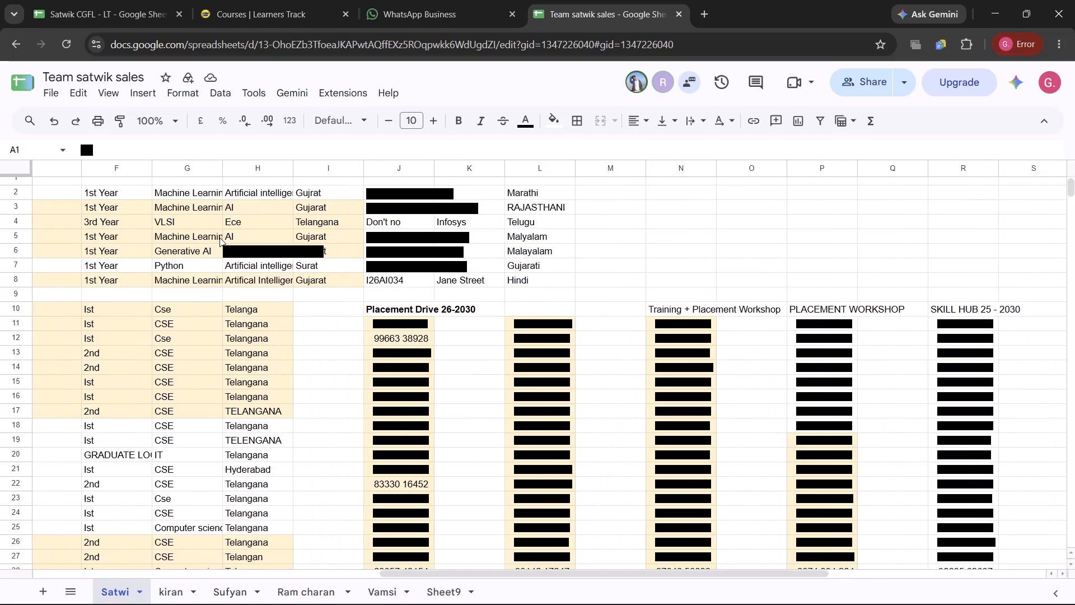
scroll(219, 238, "right", 7)
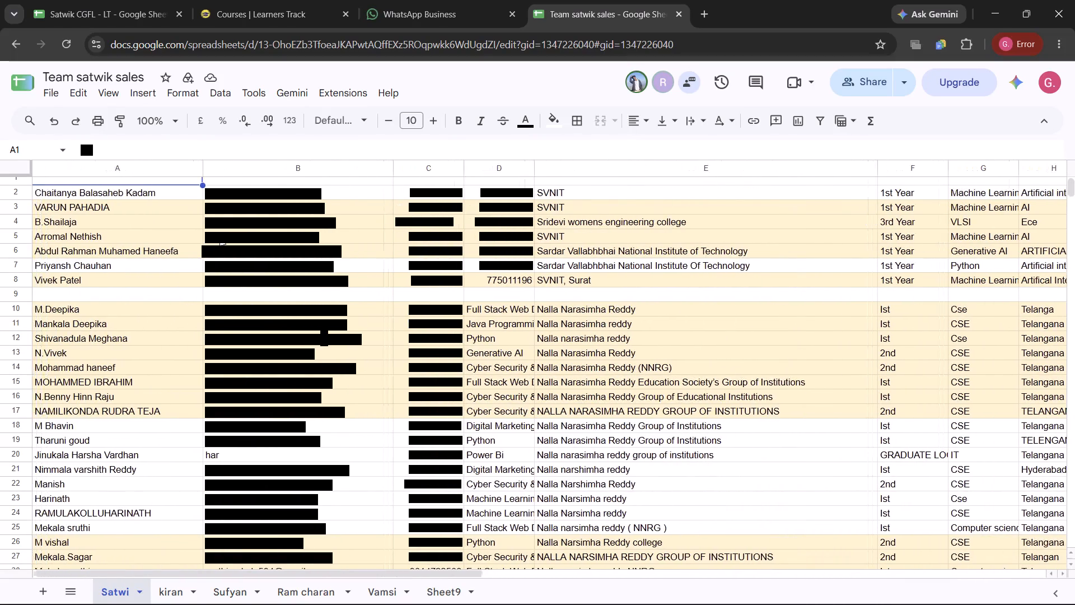
scroll(219, 238, "left", 7)
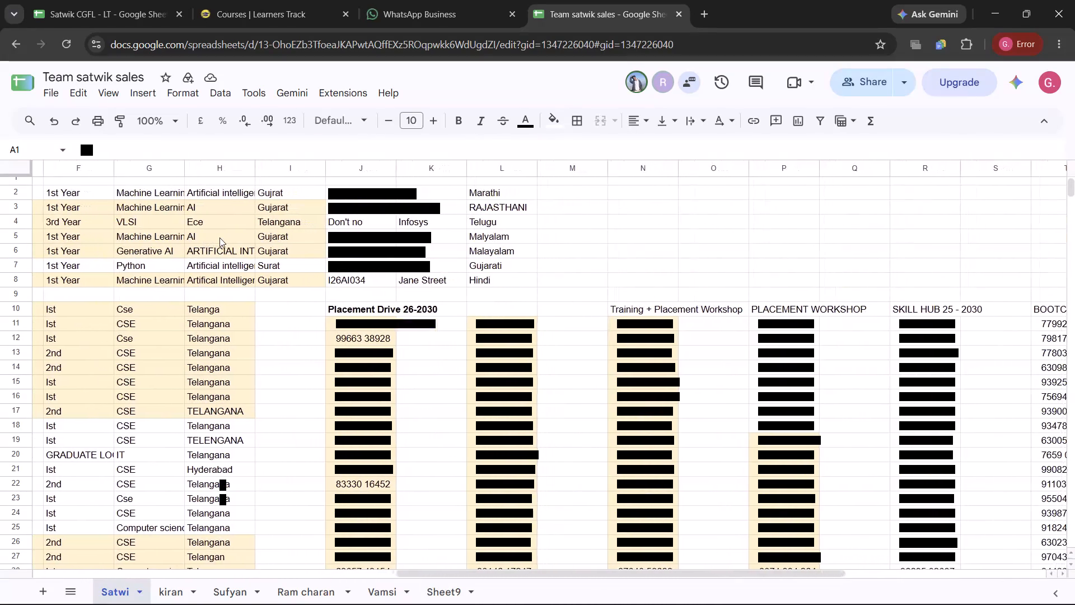
scroll(219, 238, "right", 3)
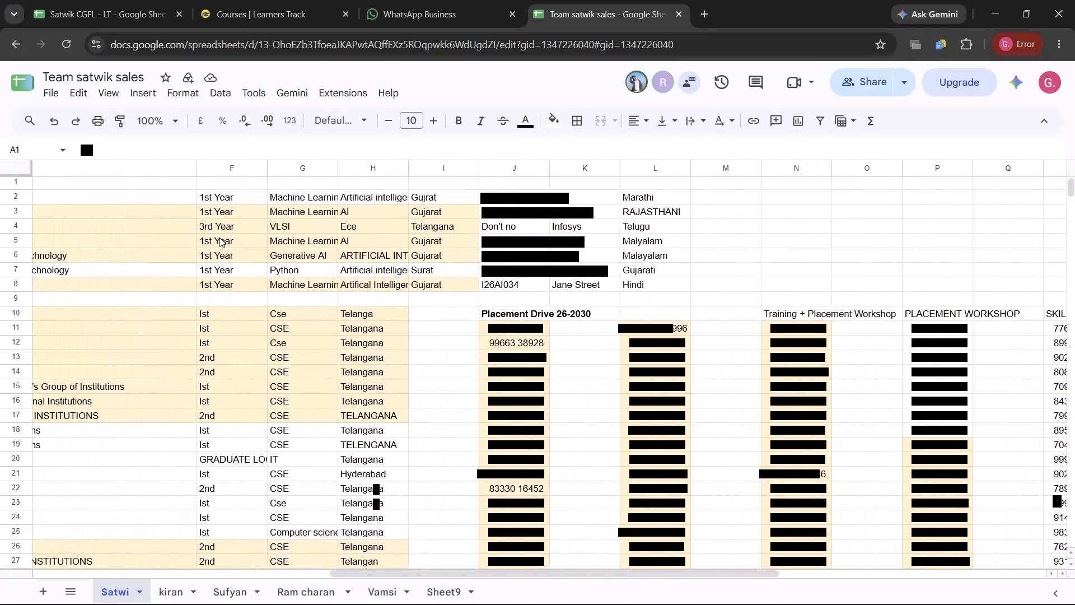
scroll(219, 238, "right", 5)
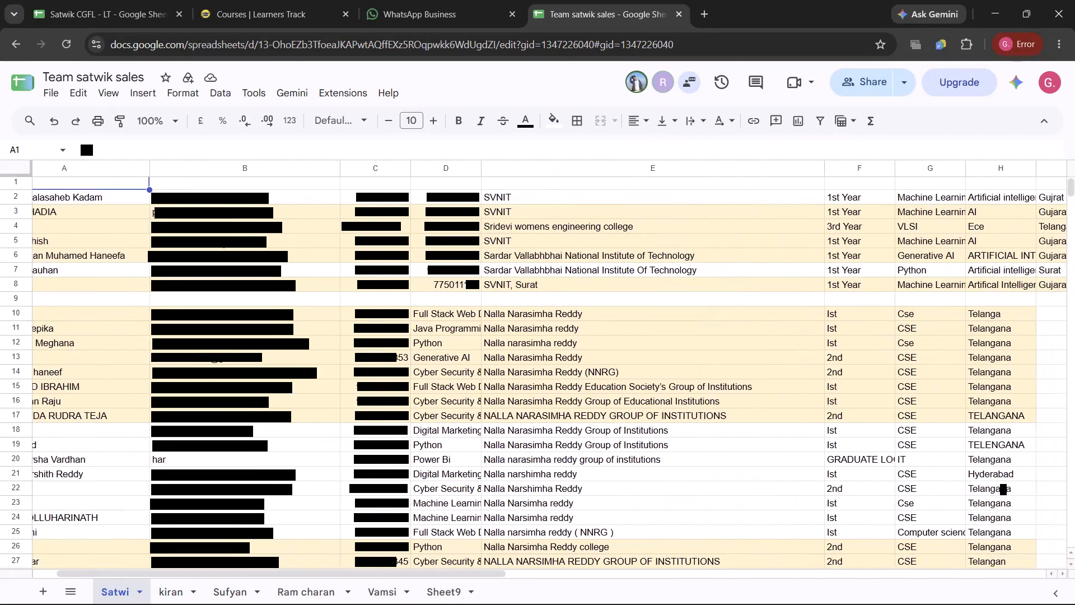
scroll(219, 238, "right", 2)
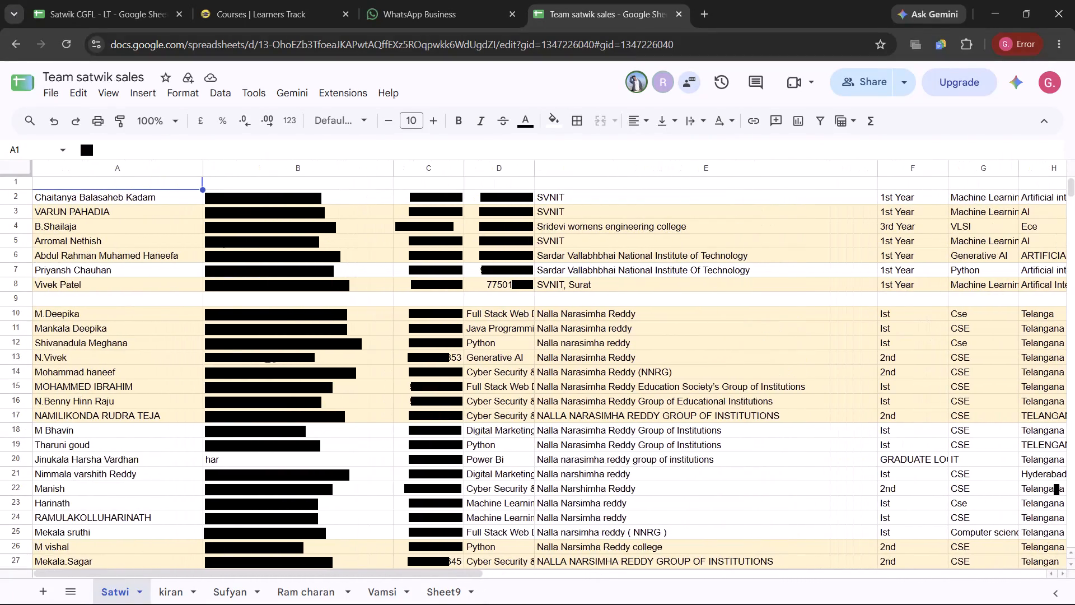
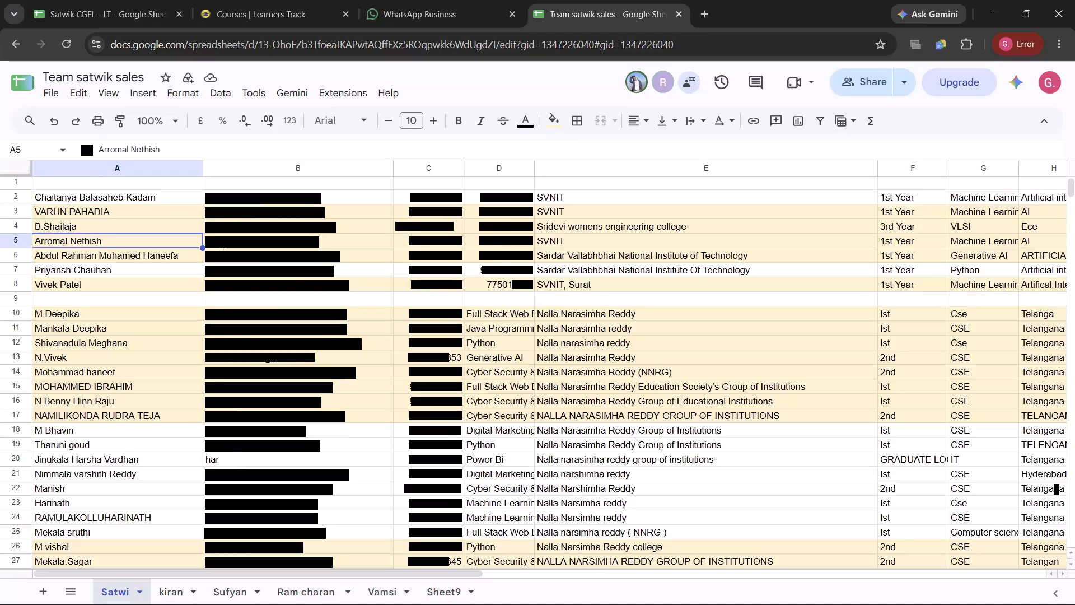
key("Down")
key("Down")
key("Down")
key("Down")
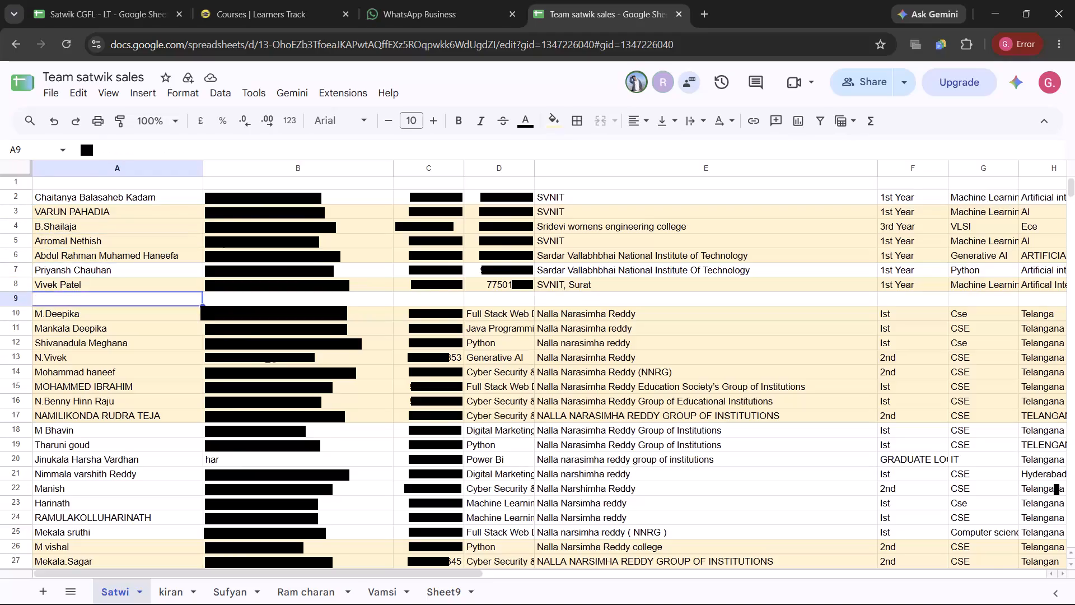
key("Down")
key("Right")
key("Right")
key("Right")
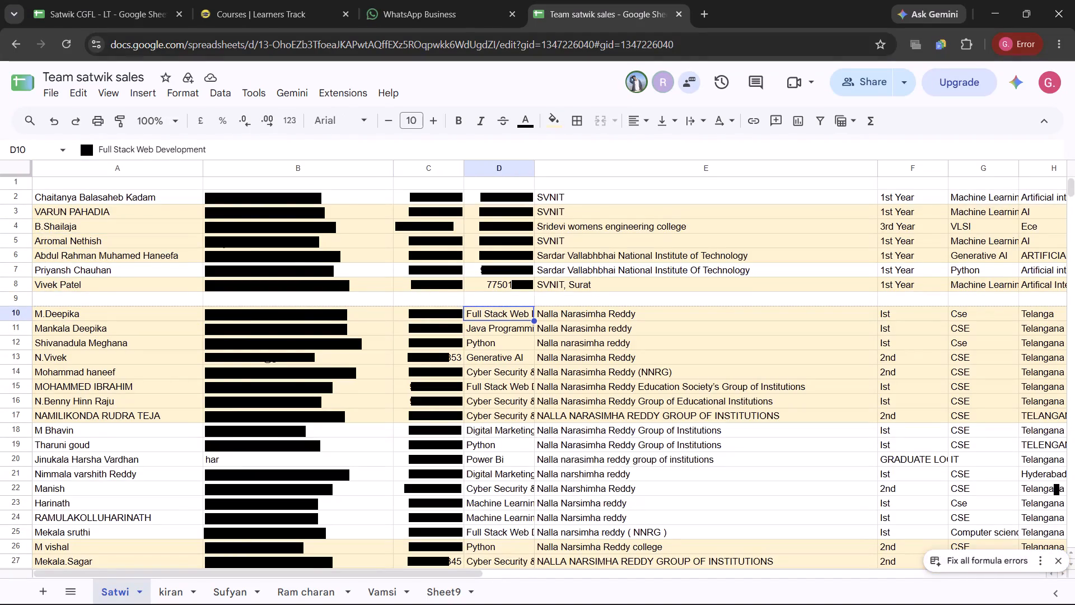
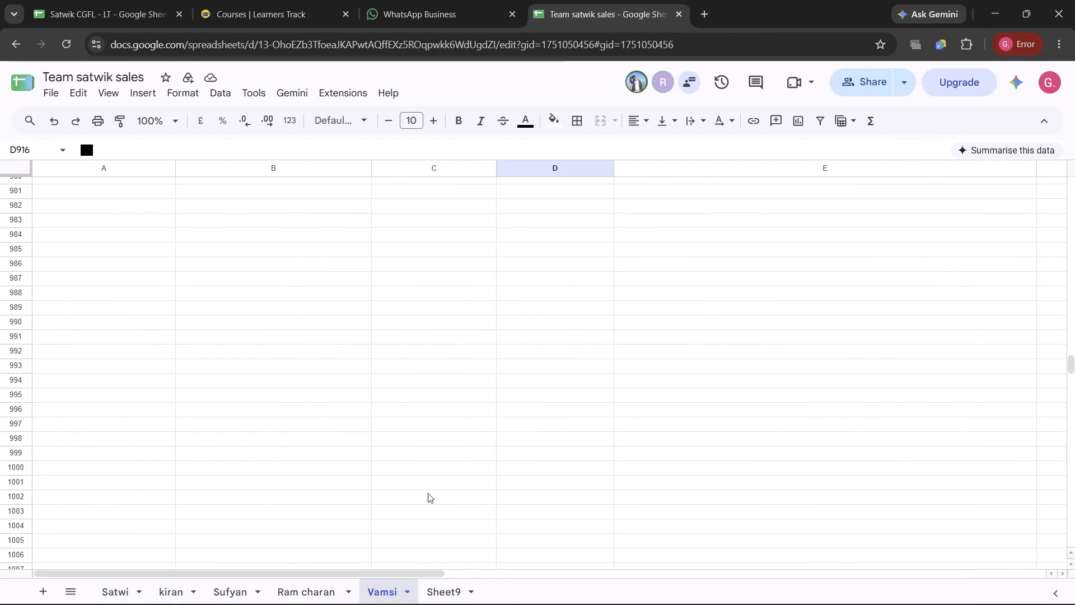
Examine the Vamsi sheet back up to the SVNIT 1st year CSE contacts and their call statuses in column D.
scroll(428, 493, "right", 6)
scroll(428, 493, "up", 3)
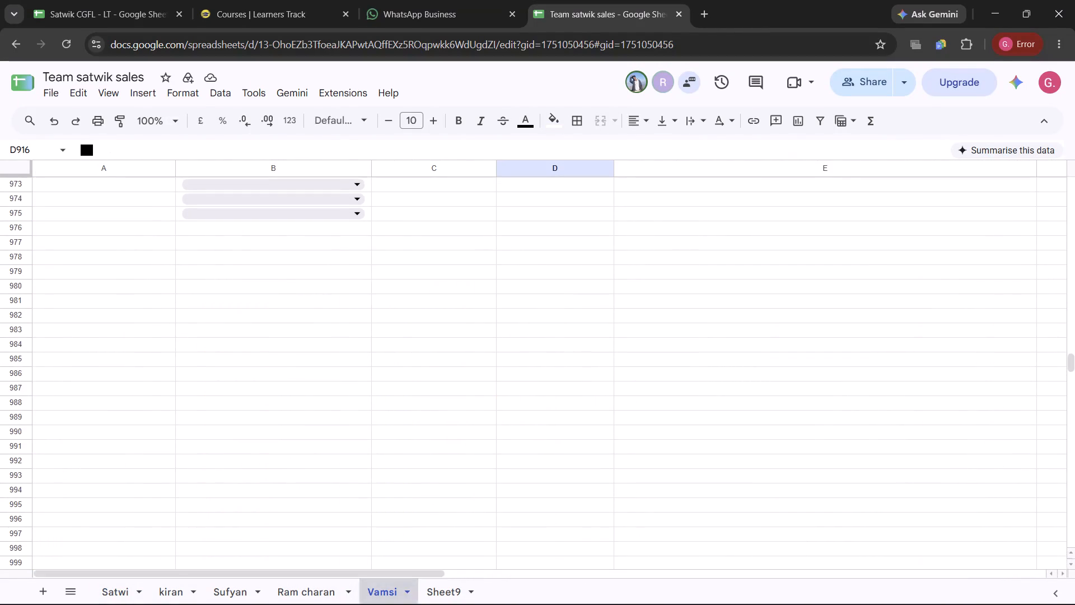
scroll(275, 540, "up", 7)
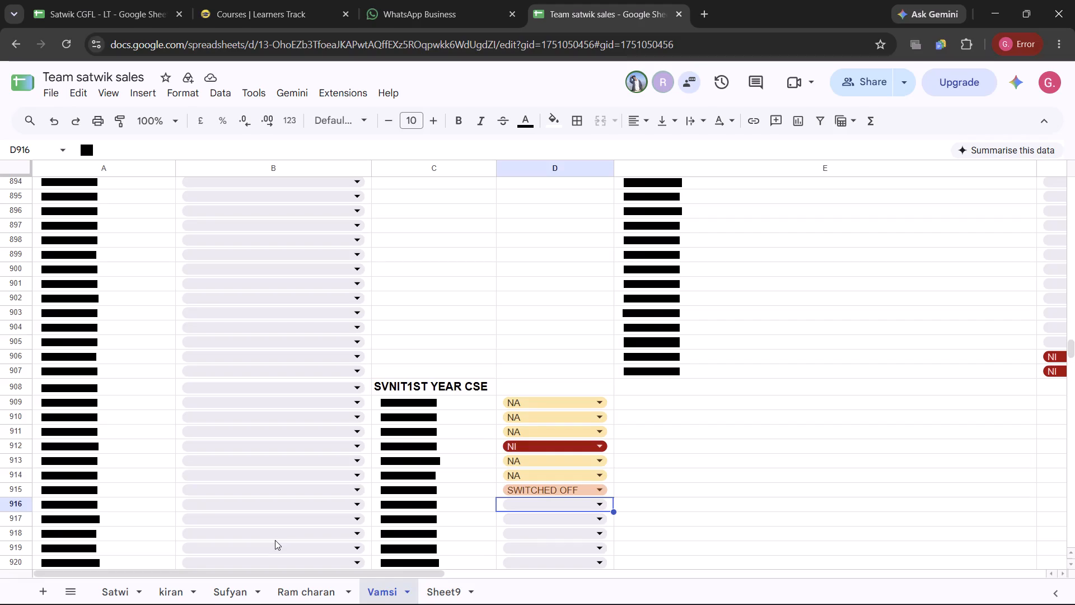
left_click(104, 603)
scroll(307, 428, "right", 9)
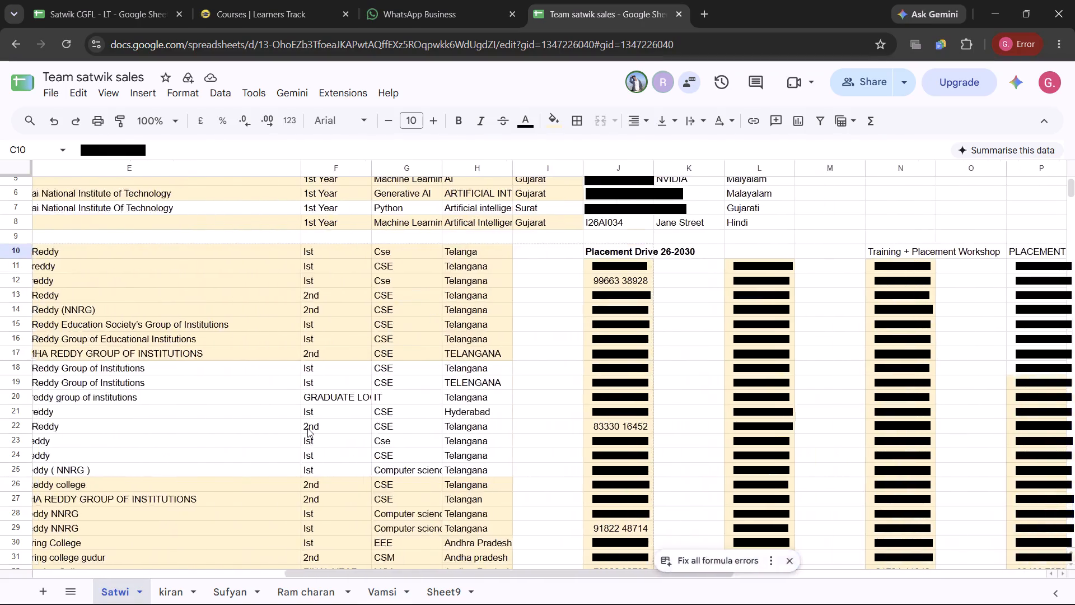
scroll(307, 428, "right", 2)
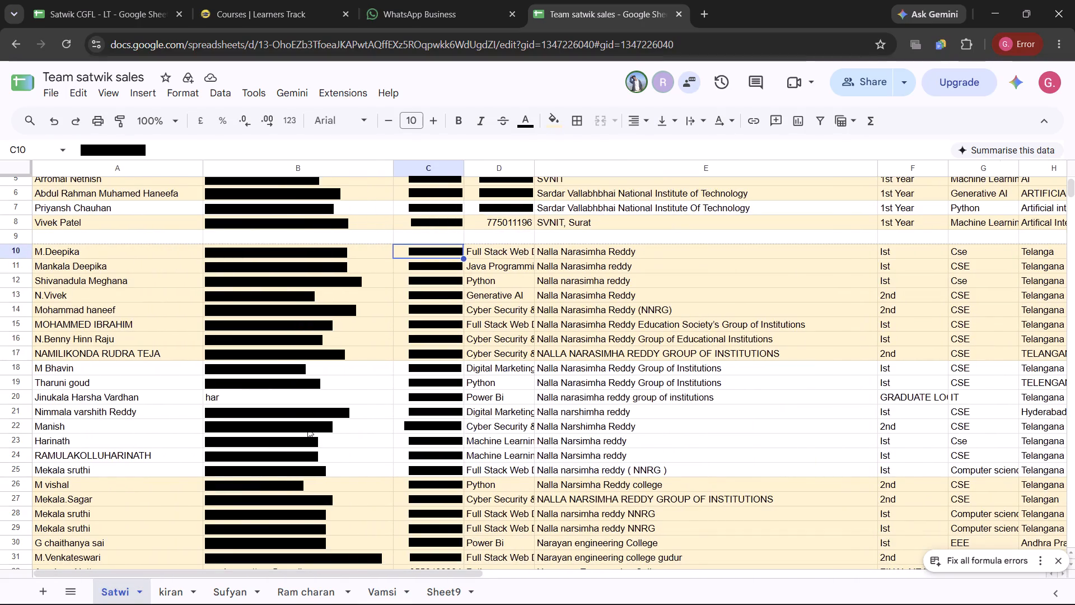
scroll(307, 428, "up", 1)
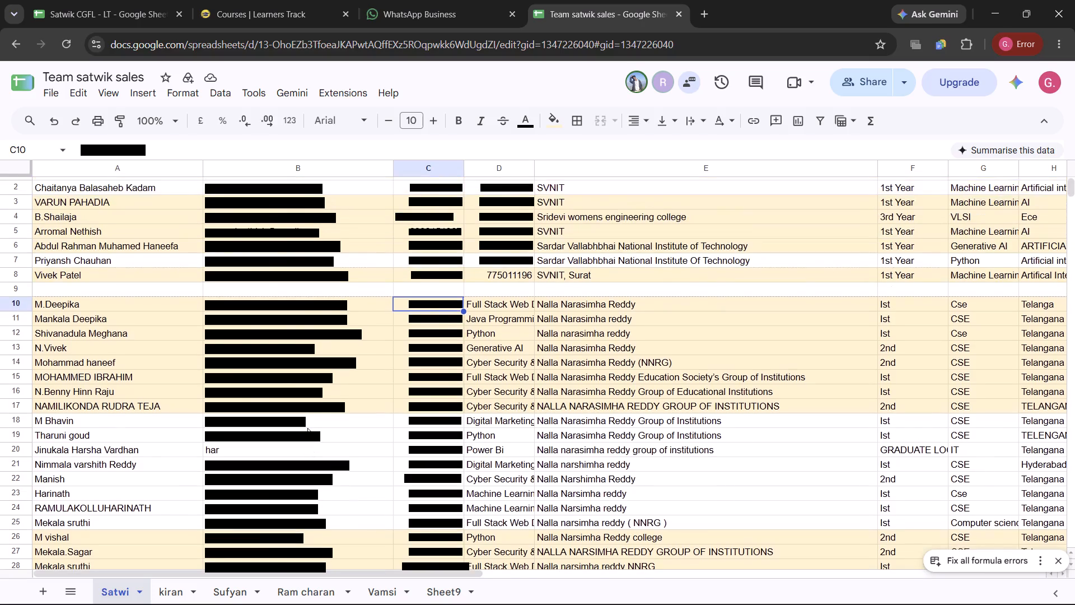
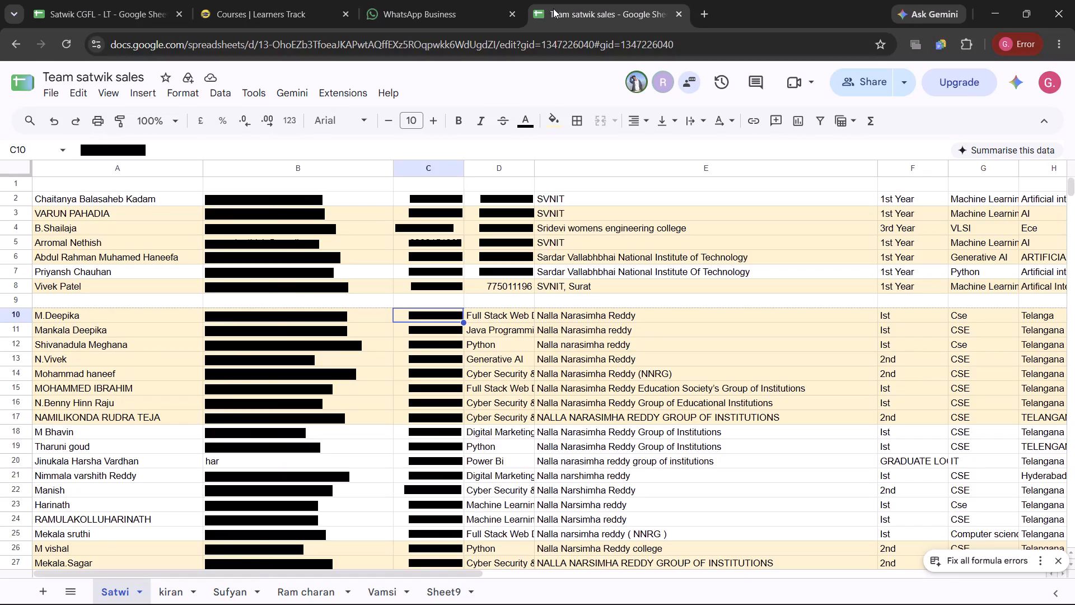
Examine the Satwi sheet along row 10, from column C across the placement, workshop, skill hub and bootcamp contact columns.
key("Right")
key("Right")
key("Right")
key("Right")
key("Right")
key("Right")
key("Right")
key("Right")
key("Right")
key("Right")
key("Right")
key("Right")
key("Right")
key("Right")
key("Right")
key("Right")
key("Right")
key("Right")
key("Right")
key("Right")
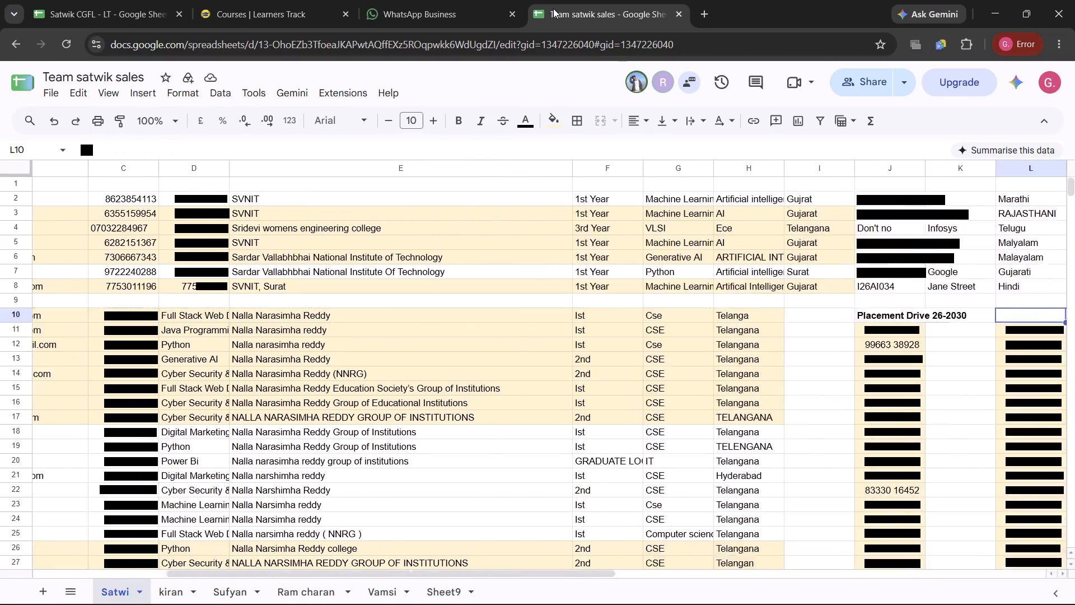
key("Left")
key("Left")
key("Left")
key("Left")
key("Left")
key("Left")
key("Left")
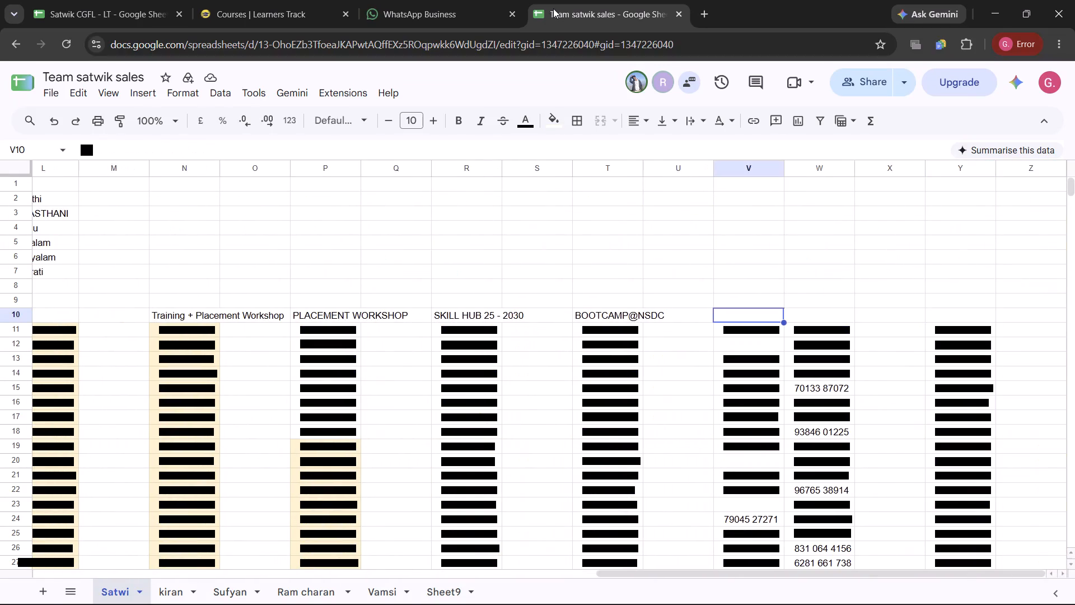
key("Left")
key("Left")
key("Left")
key("Left")
key("Left")
key("Left")
key("Left")
key("Left")
key("Left")
key("Left")
key("Left")
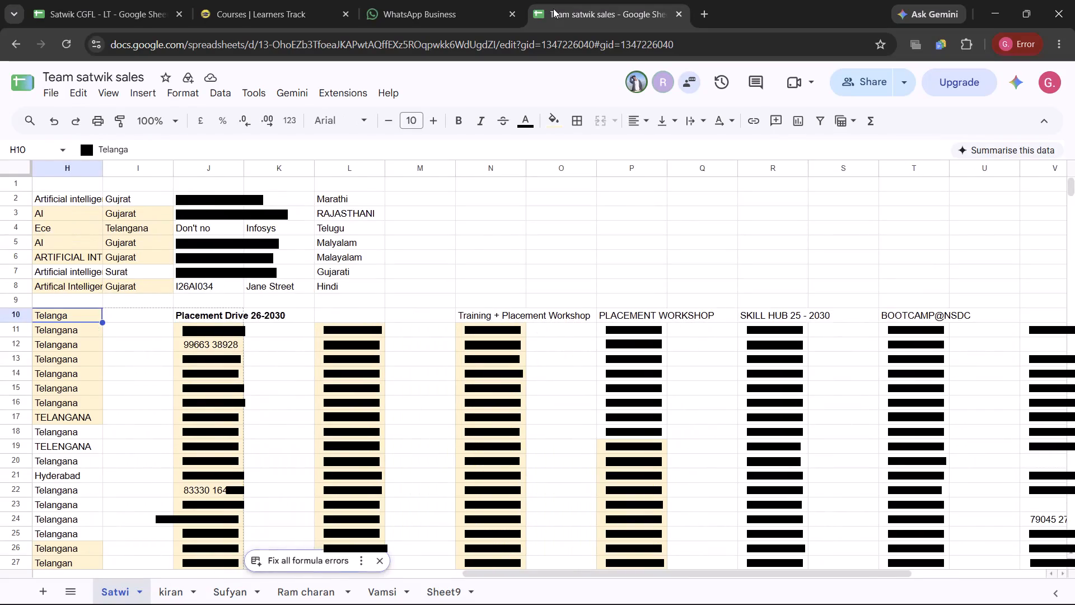
key("Left")
key("Left")
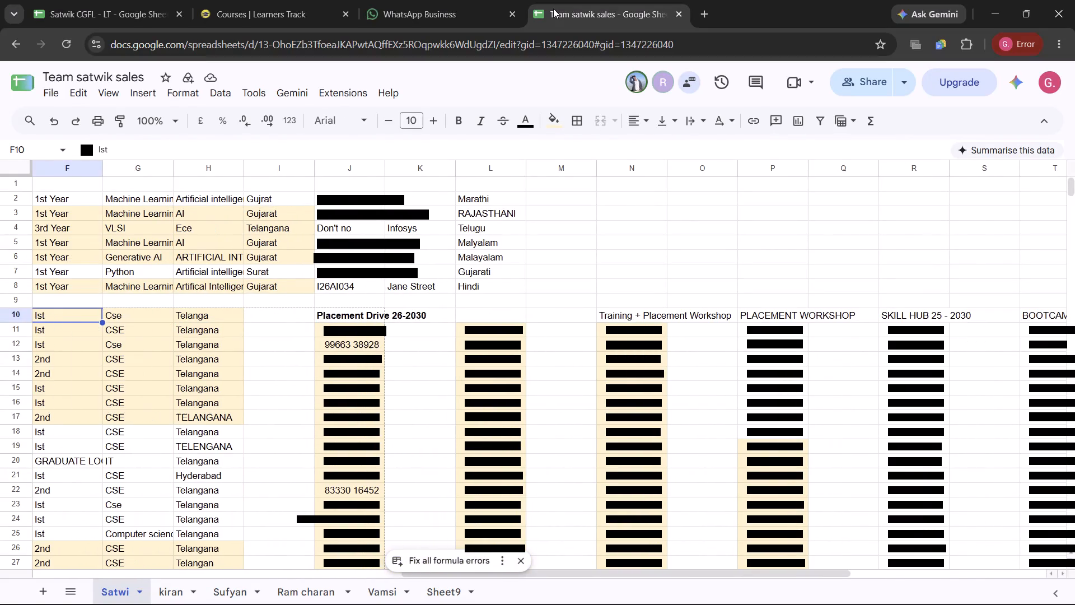
key("Left")
key("Left")
key("Left")
key("Left")
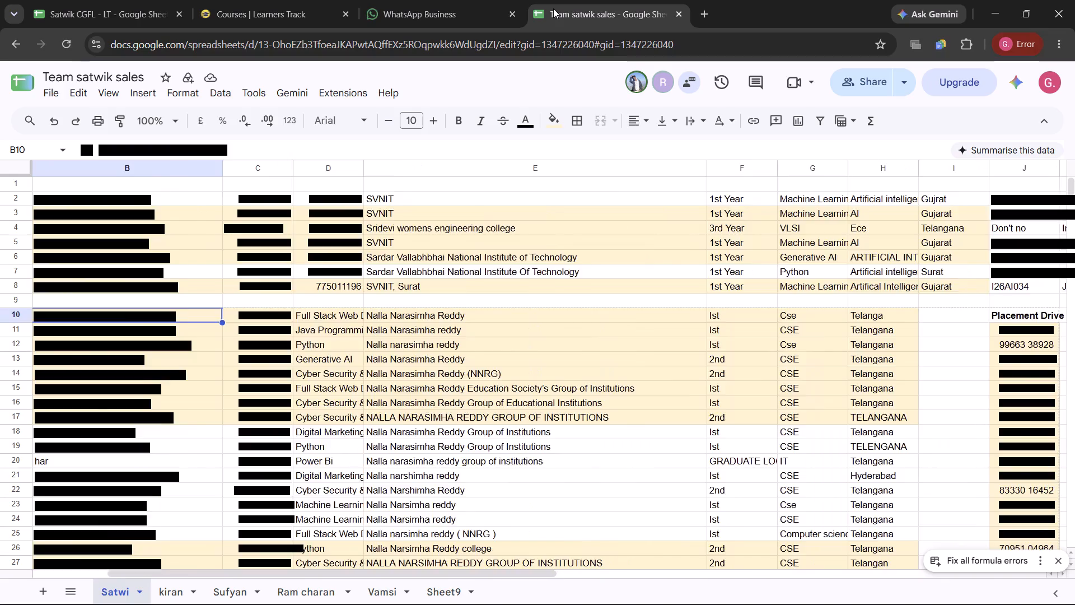
key("Left")
key("Left")
key("Left")
key("Left")
key("Left")
key("Left")
key("Left")
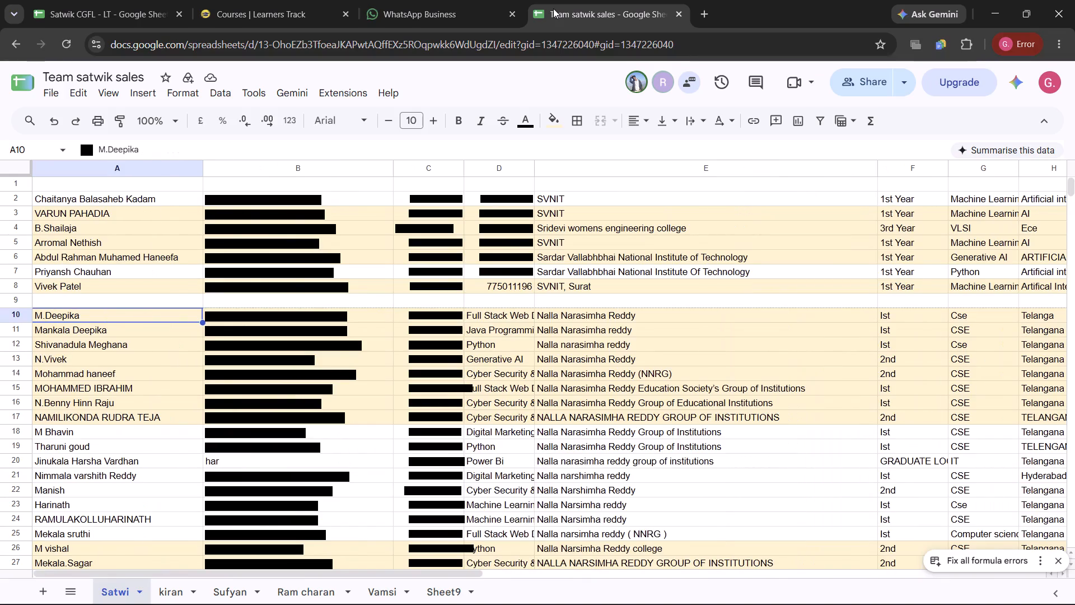
key("Down")
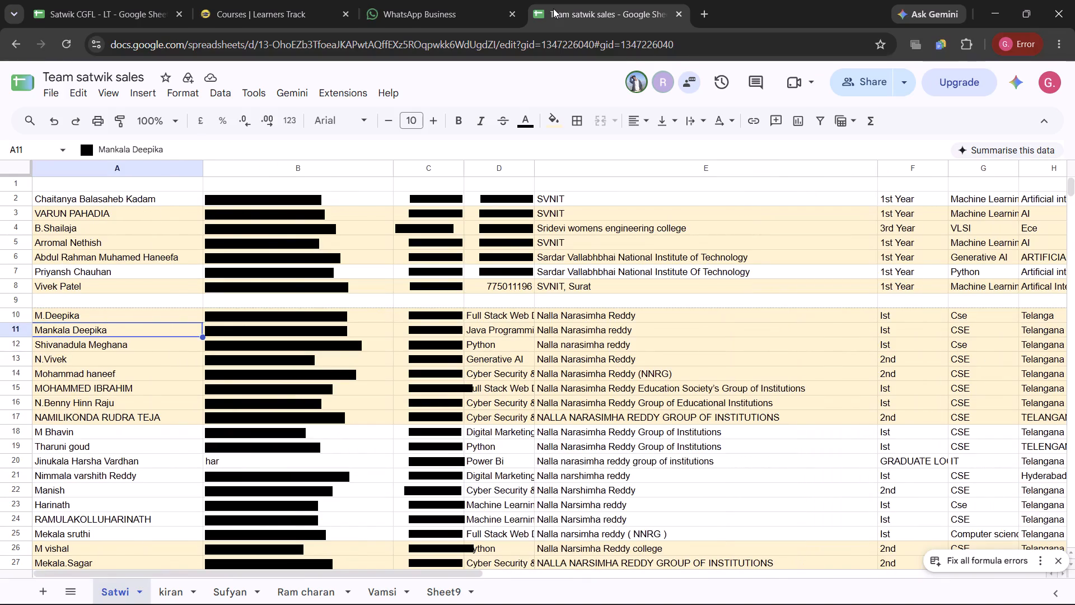
key("Down")
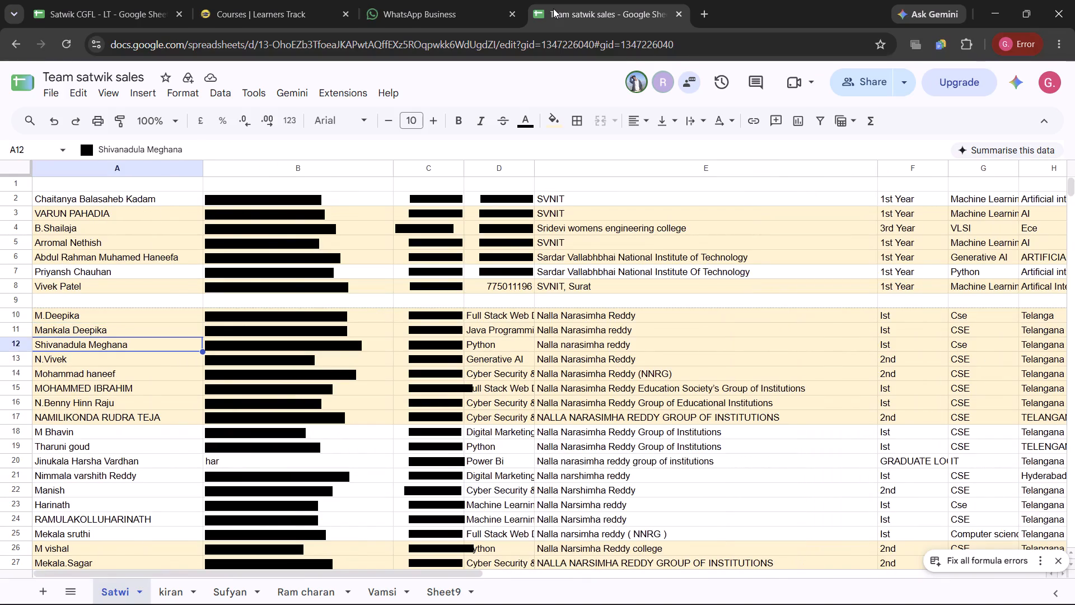
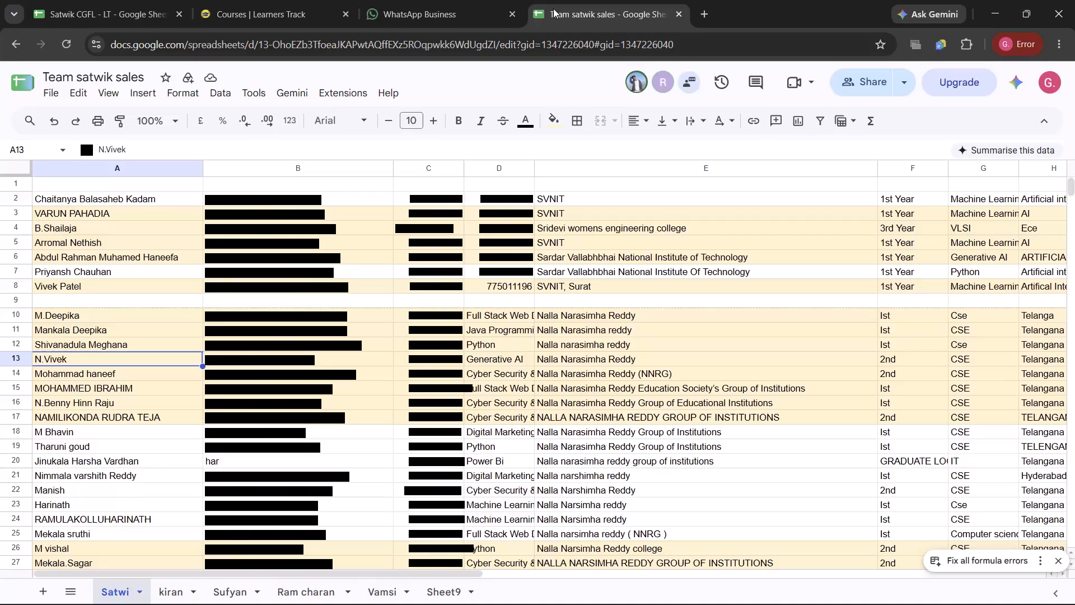
Examine the Satwi sheet's column C contact entries for the Nalla Narasimha Reddy students from row 13 down to row 21.
key("Right")
key("Right")
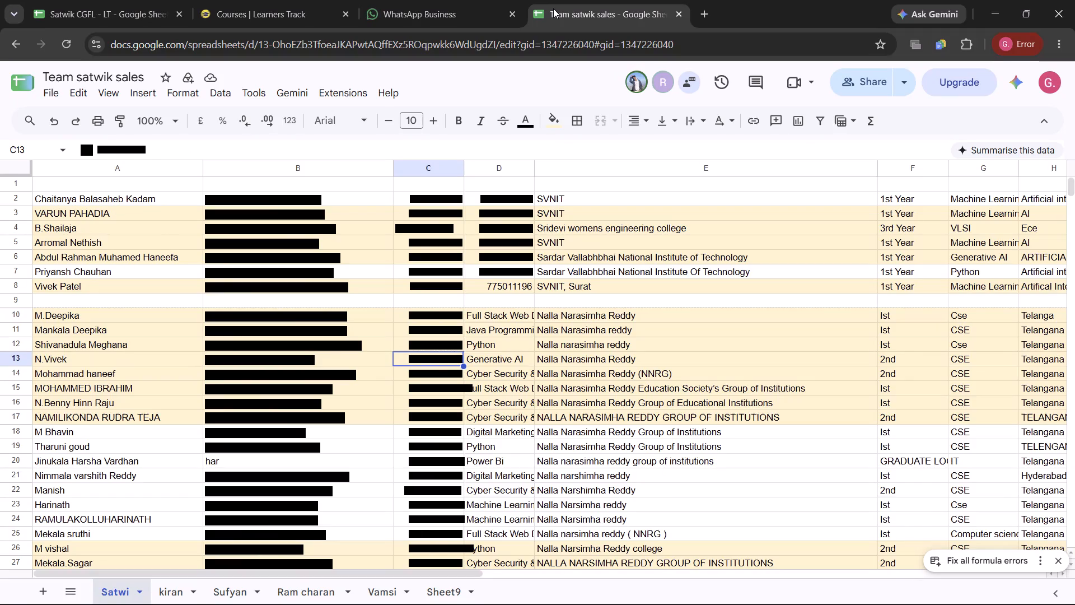
key("Down")
key("Down")
key("Down")
key("Down")
key("Down")
key("Down")
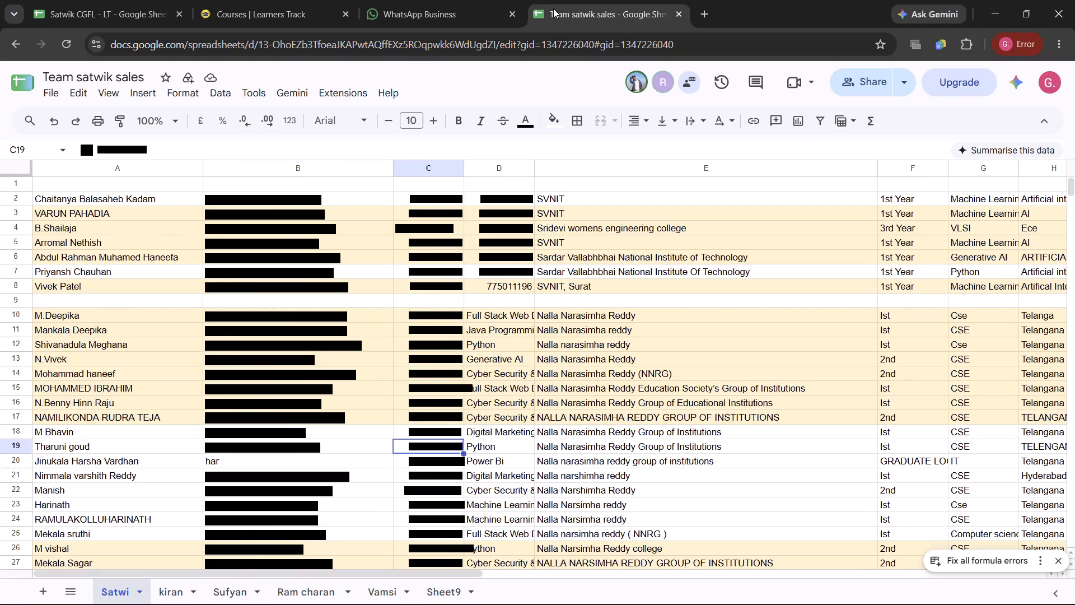
key("Down")
key("Down")
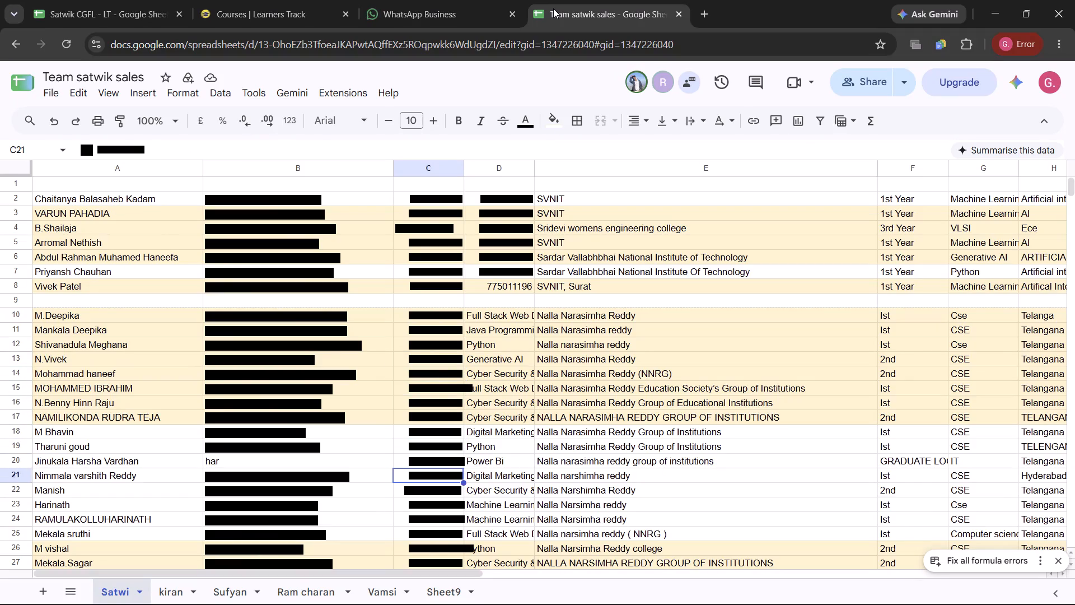
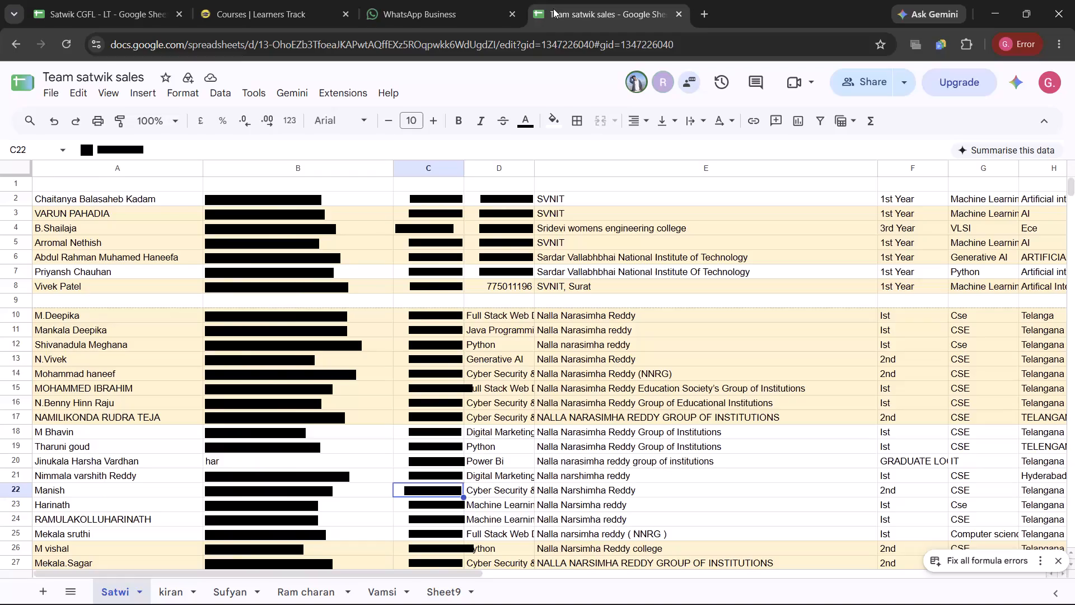
Examine the Satwi sheet's column C contact entries for the remaining Nalla Narasimha Reddy students, from row 23 down to row 29.
key("Down")
key("Down")
key("Down")
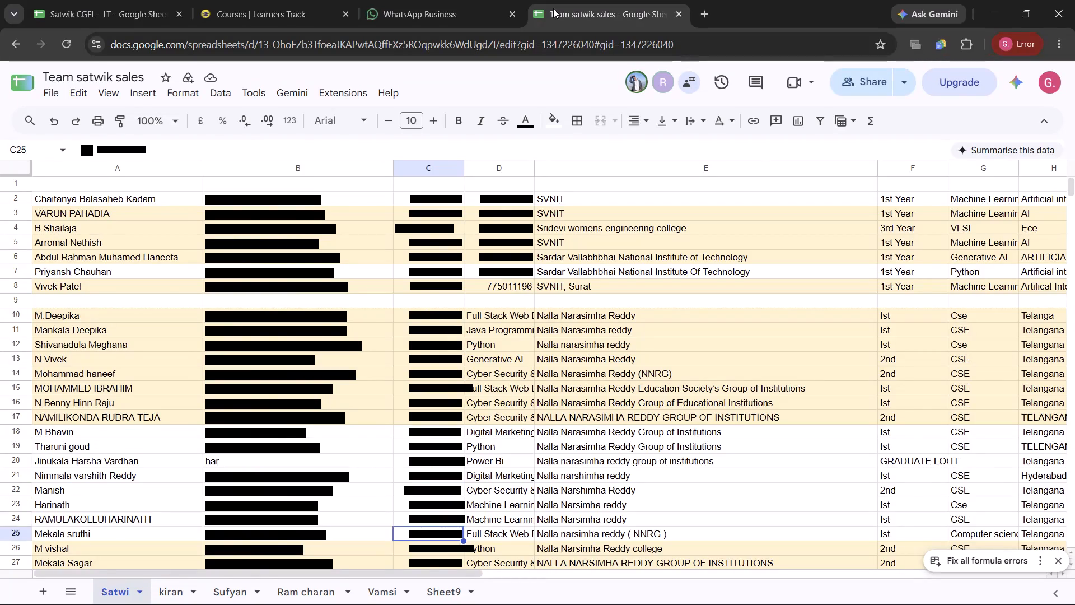
key("Down")
key("Down")
key("Down")
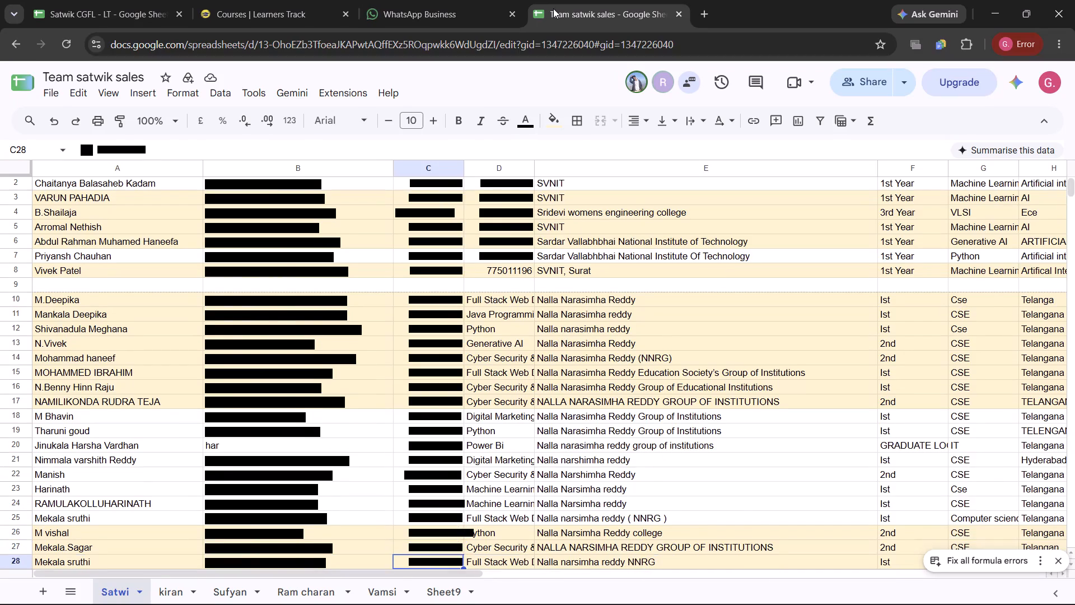
key("Down")
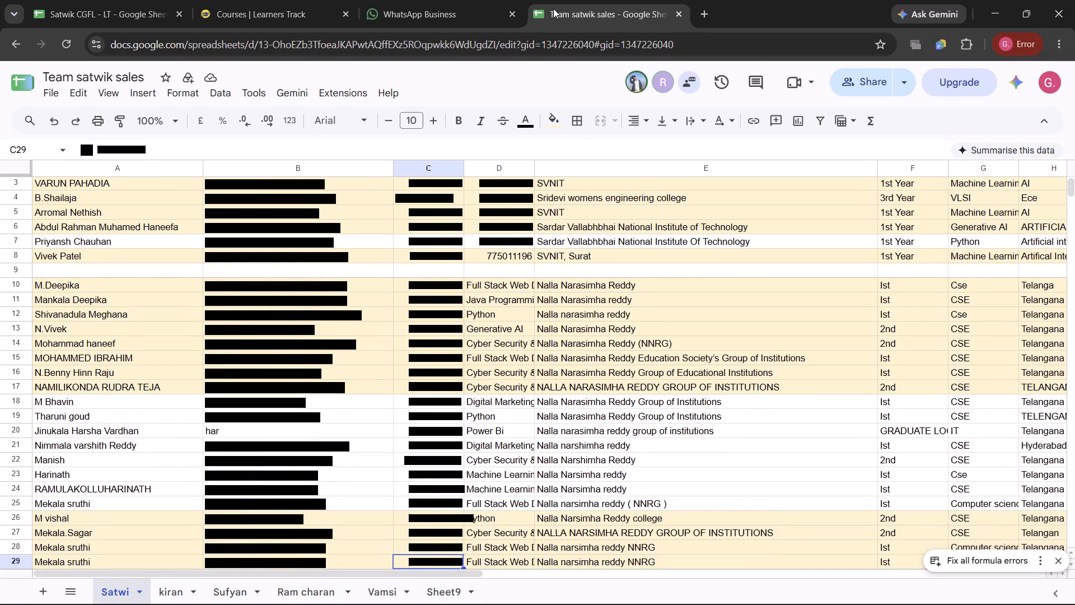
Examine the column C contact entries for the Narayana engineering college students from row 30 to row 42, returning to row 40.
key("Down")
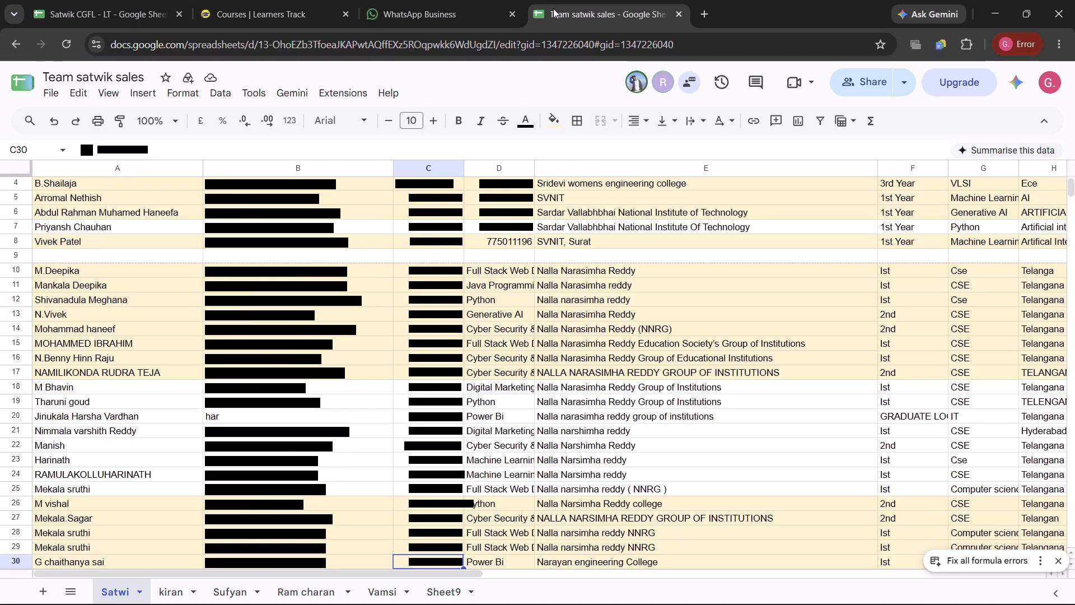
key("Down")
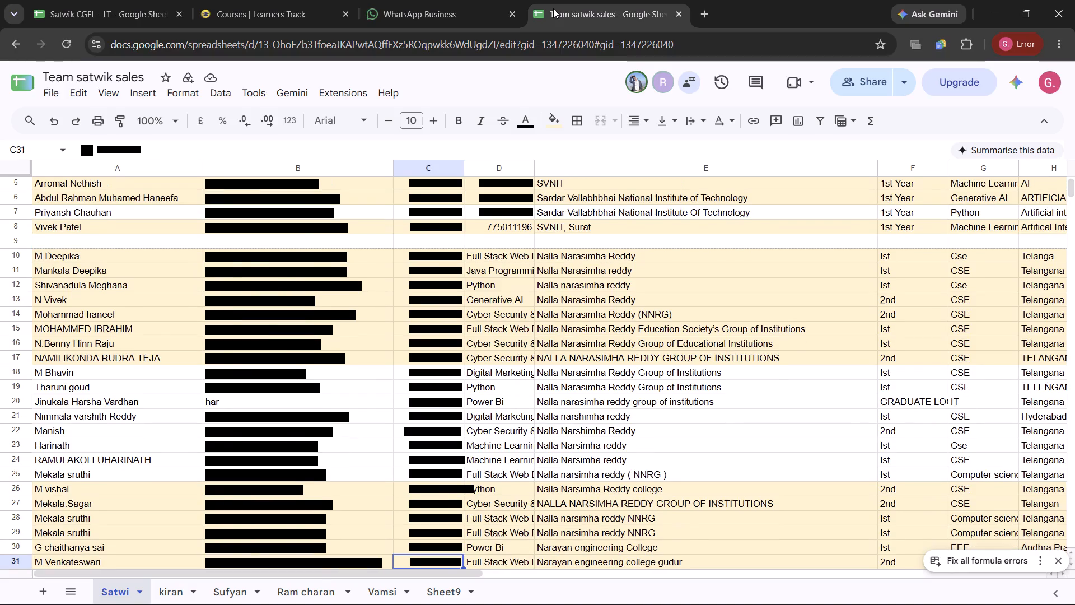
key("Down")
key("Down")
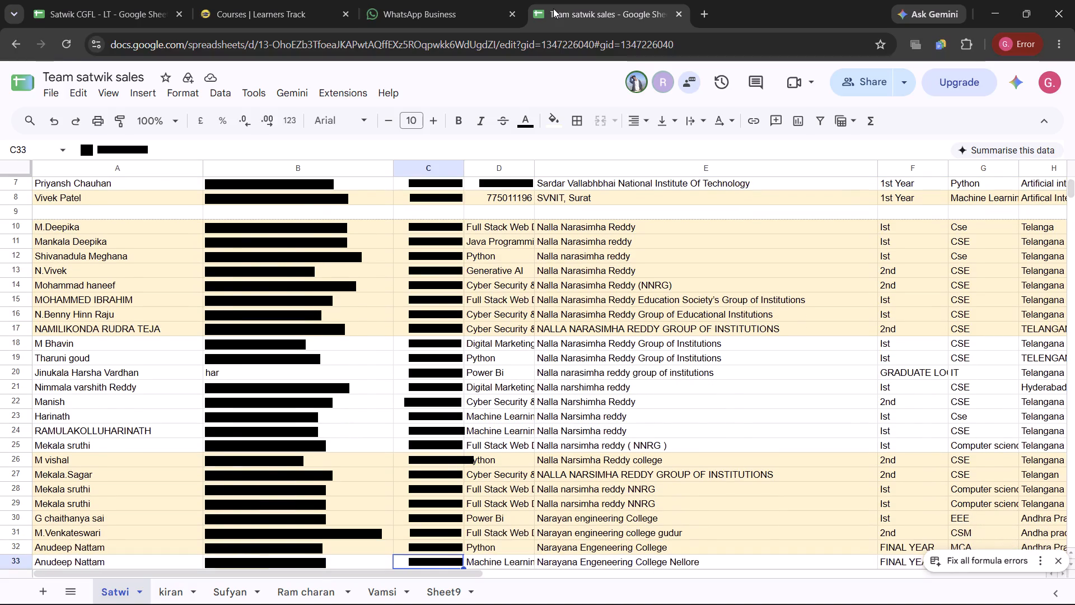
key("Down")
key("Down")
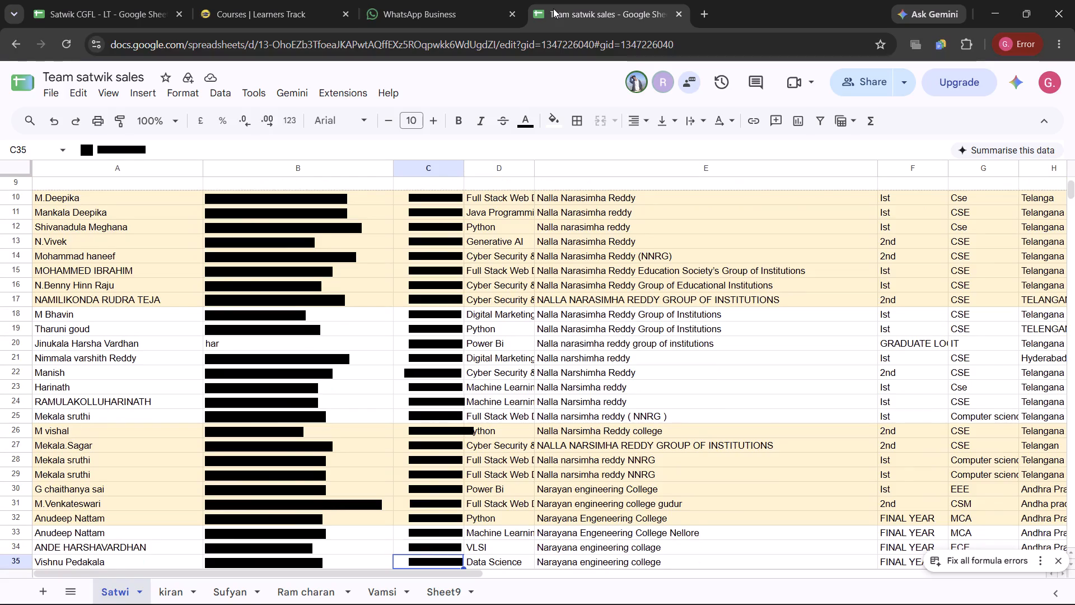
key("Down")
key("Down")
key("Down")
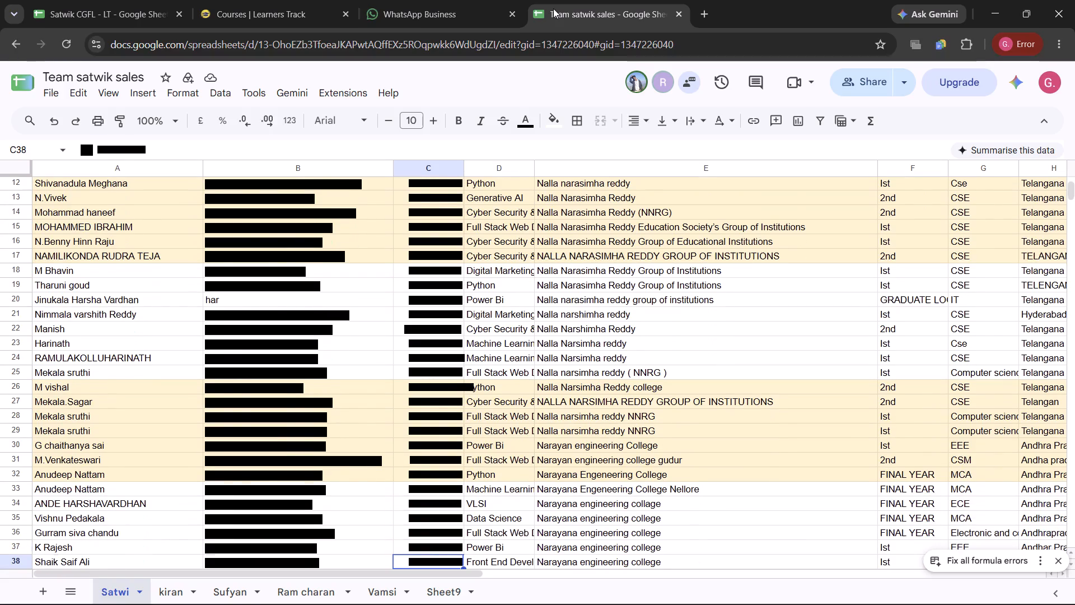
key("Down")
key("Down")
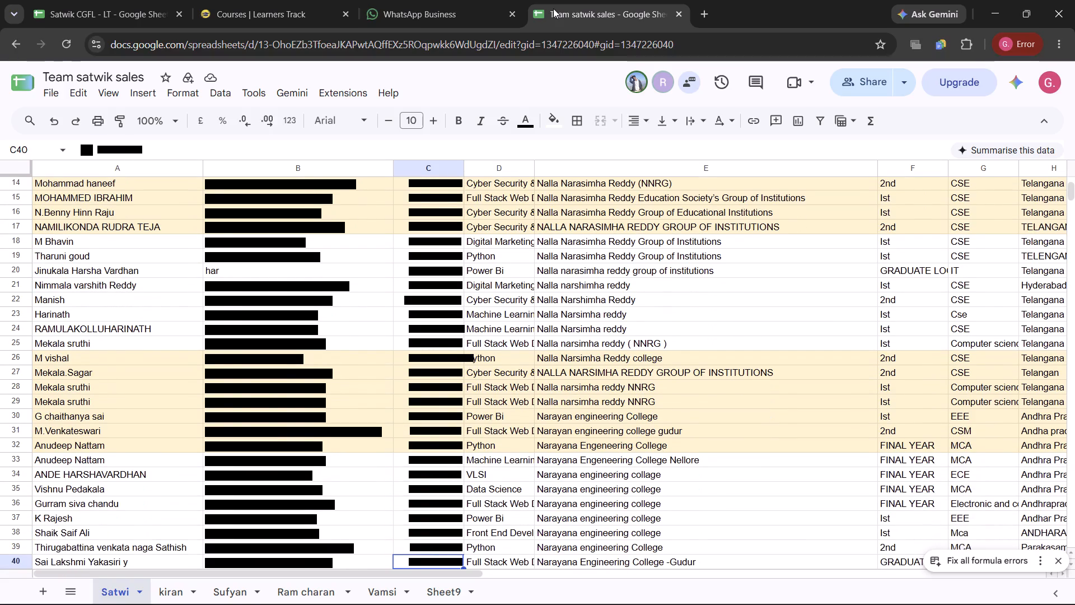
key("Down")
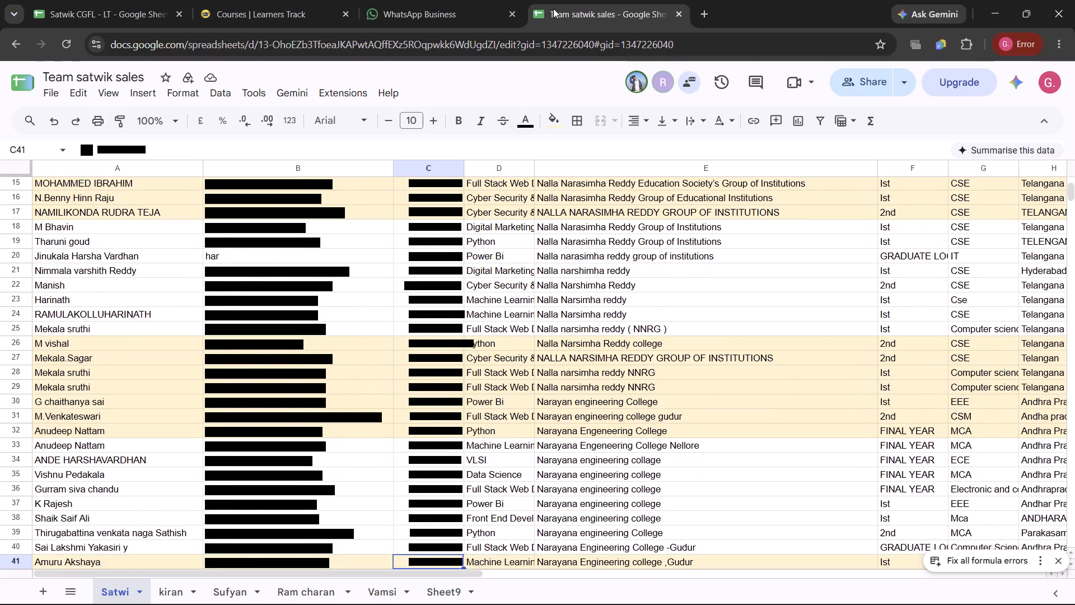
key("Down")
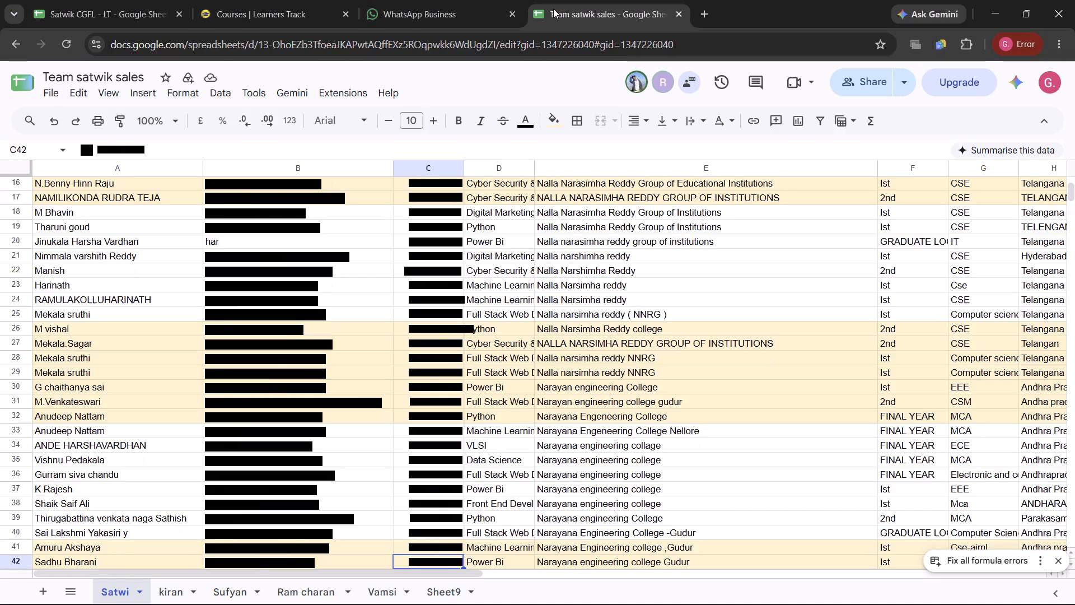
key("Up")
key("Up")
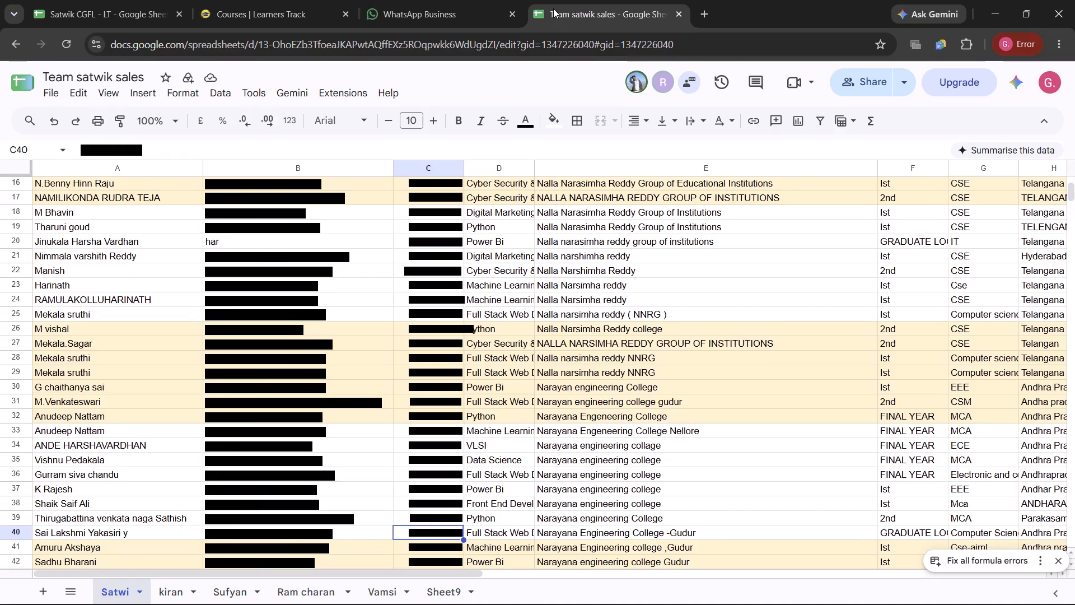
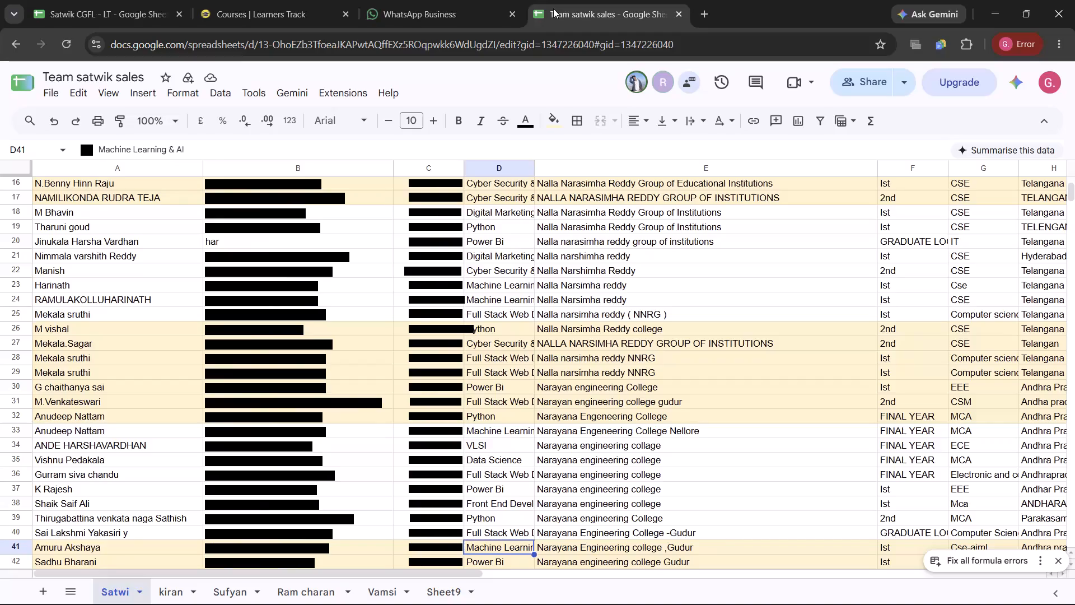
Examine the column E college entries for the Narayana Engineering College Gudur students from row 41 down to row 43.
key("Right")
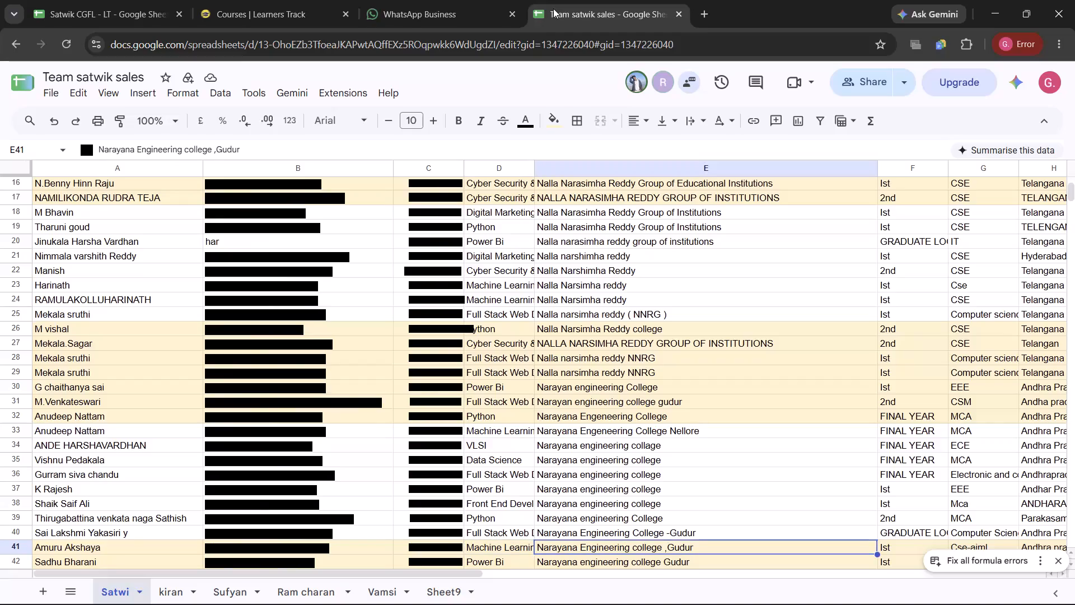
key("Down")
key("Up")
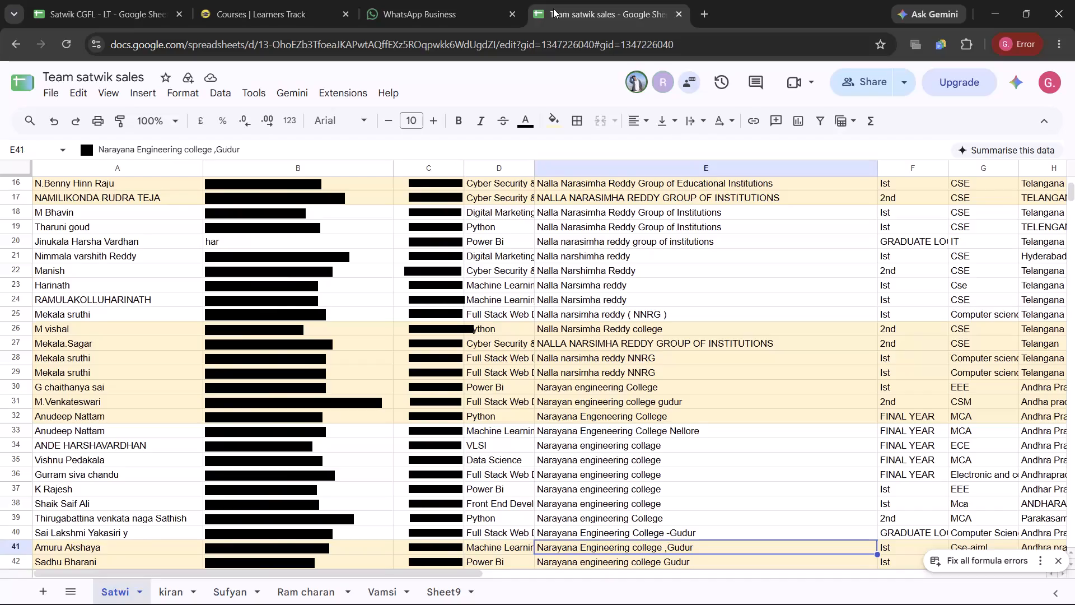
key("Down")
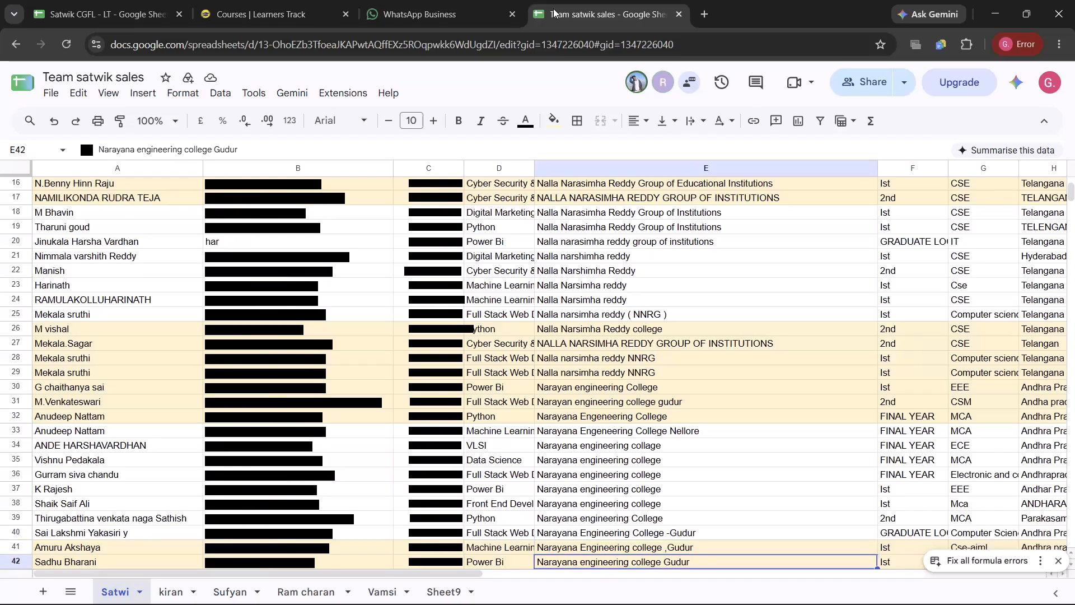
key("Down")
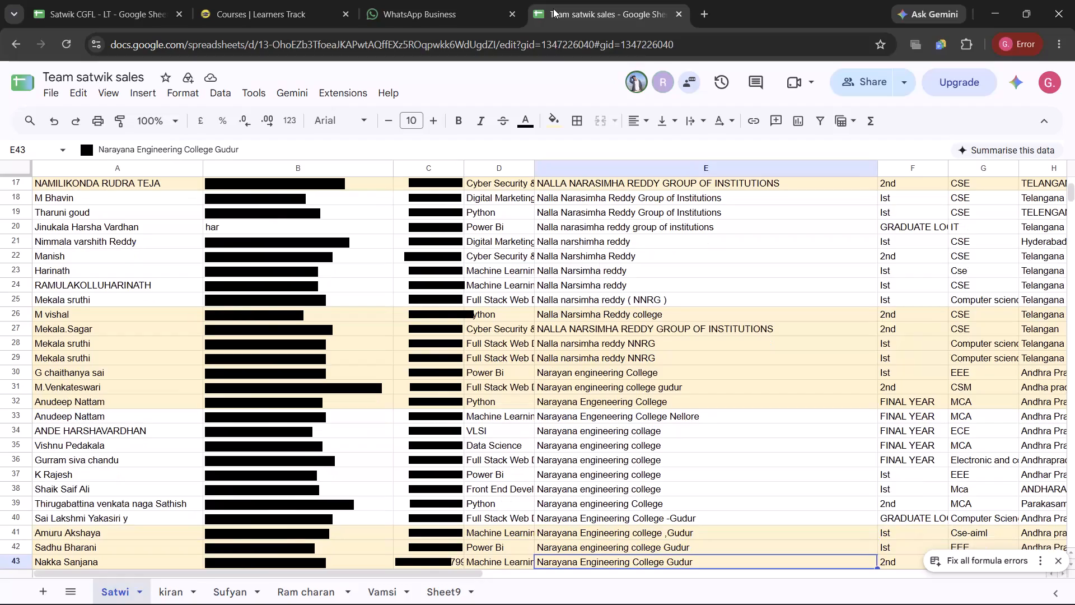
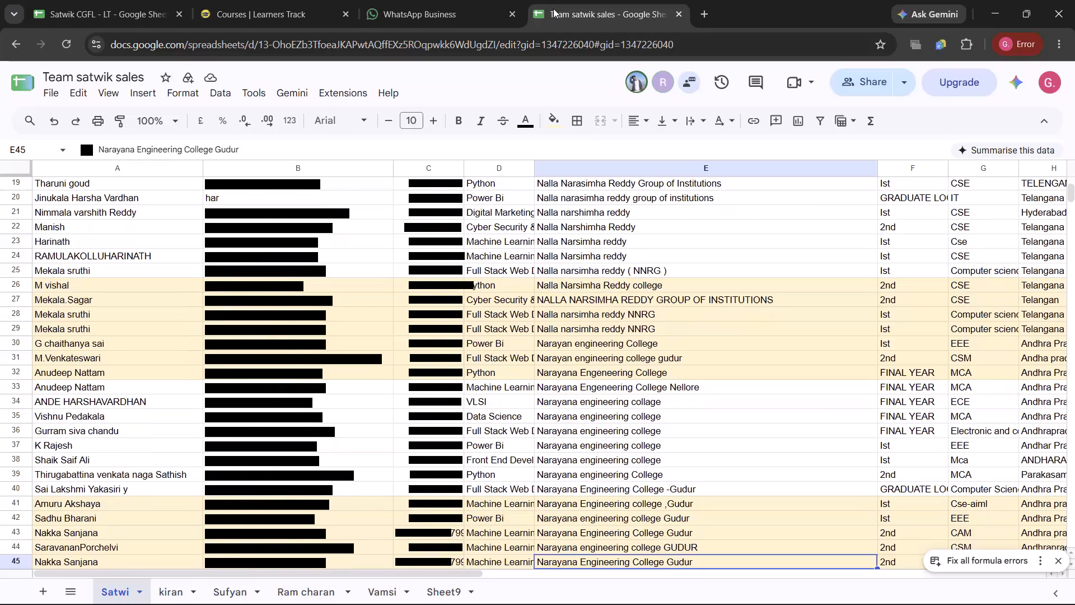
Examine the column D course entries on the Satwi sheet for the Narayana Engineering College students and following records, rows 45 to 54.
key("Down")
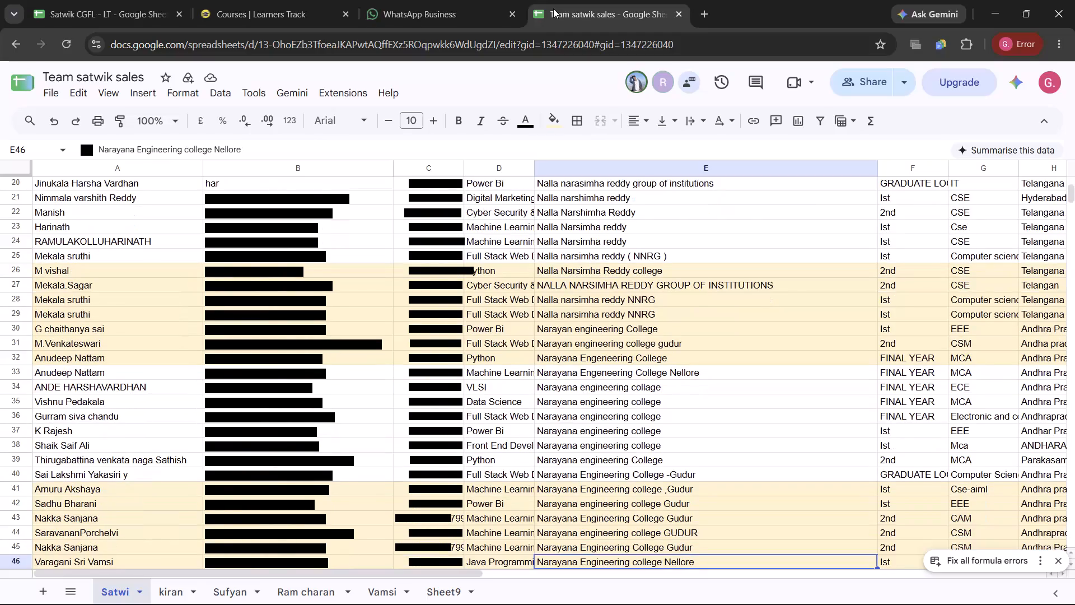
key("Up")
key("Left")
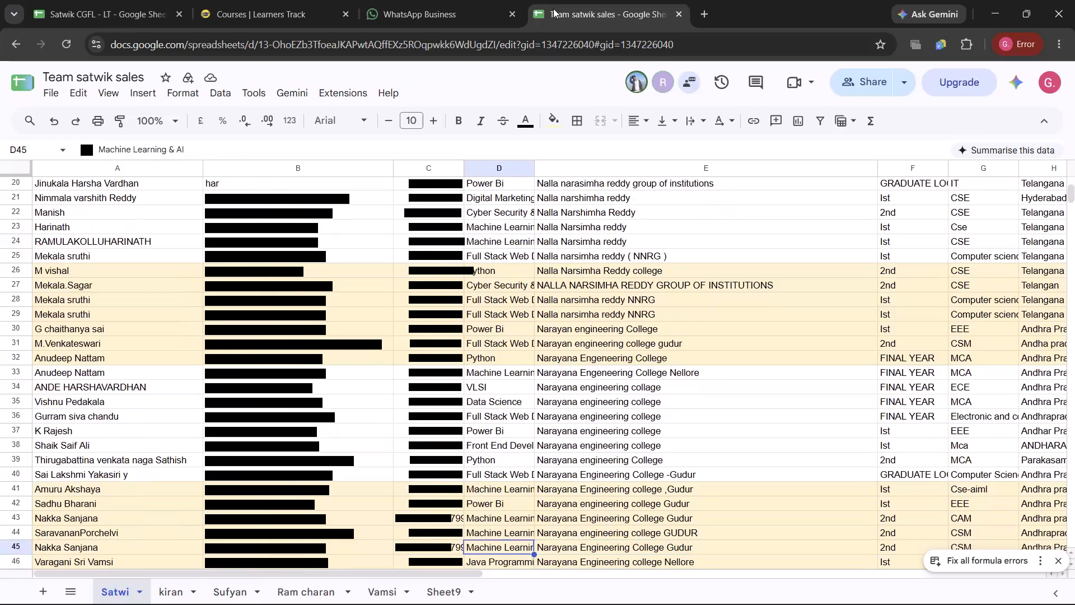
key("Down")
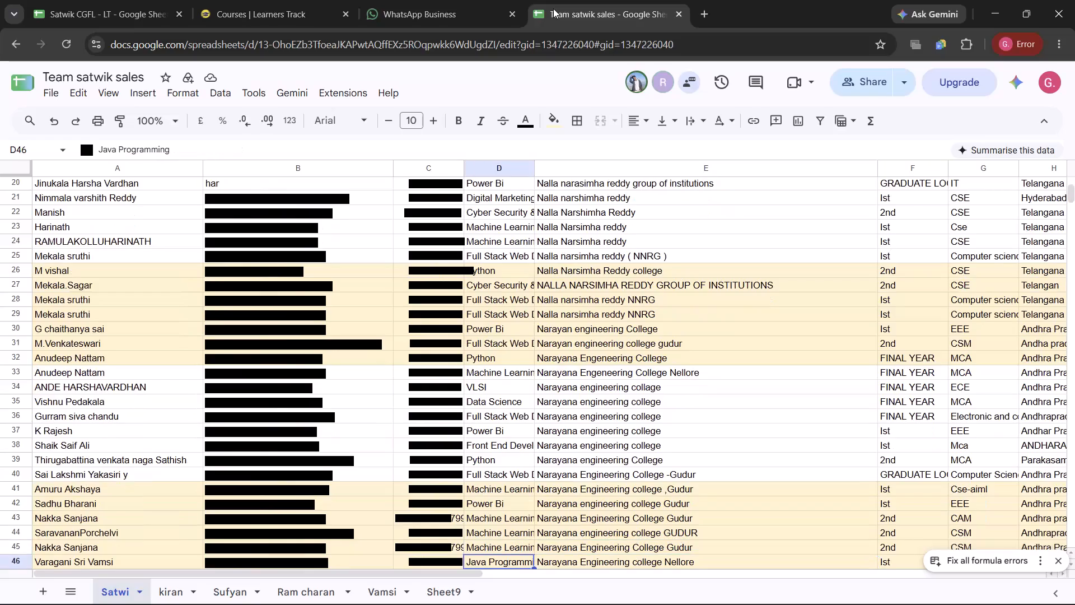
key("Down")
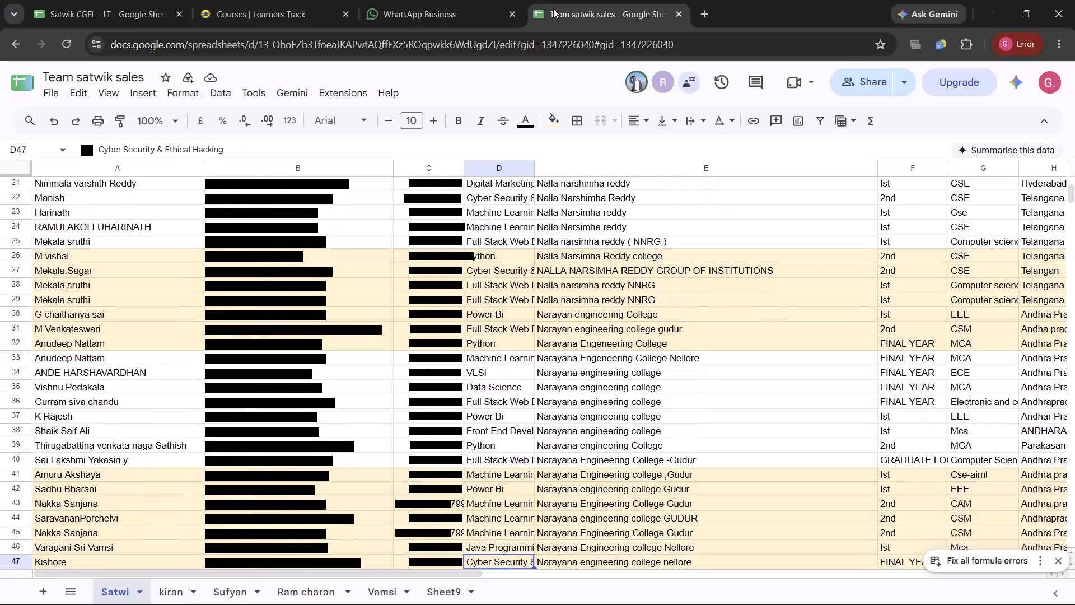
key("Down")
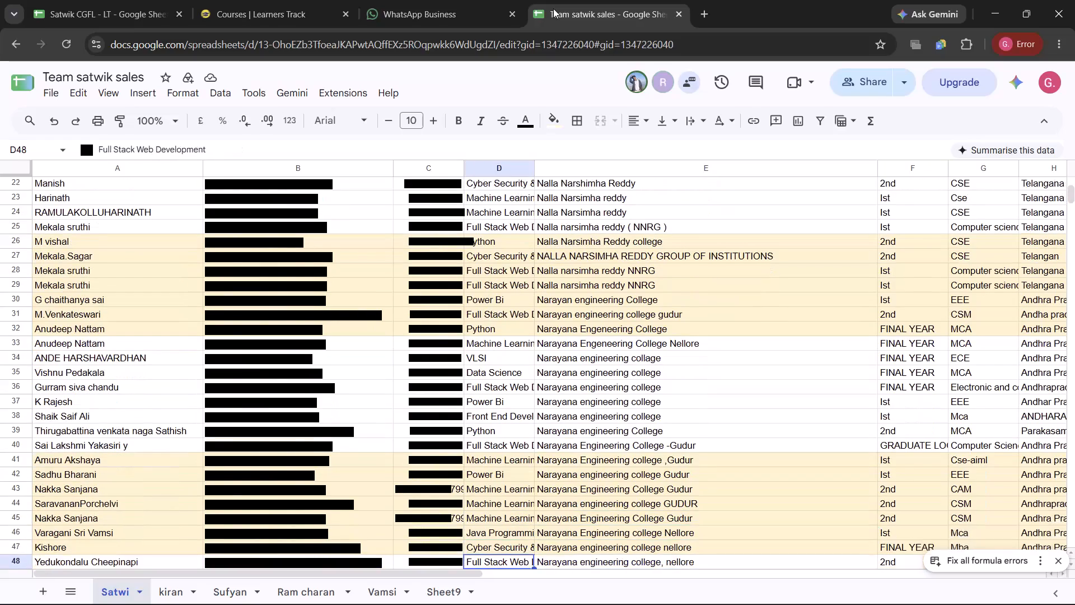
key("Down")
key("Down")
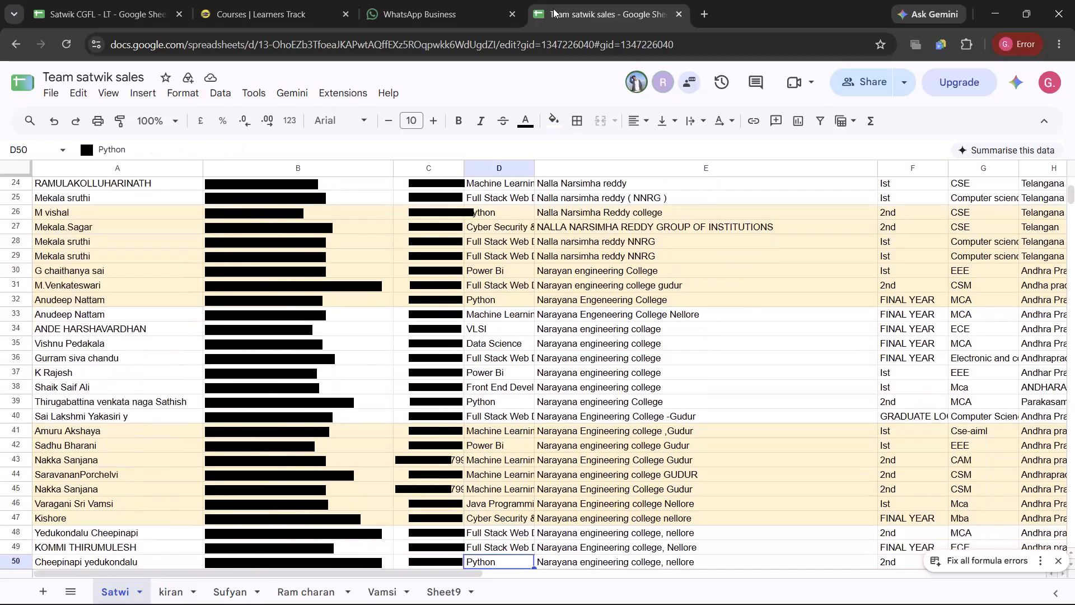
key("Down")
key("Down")
key("Down")
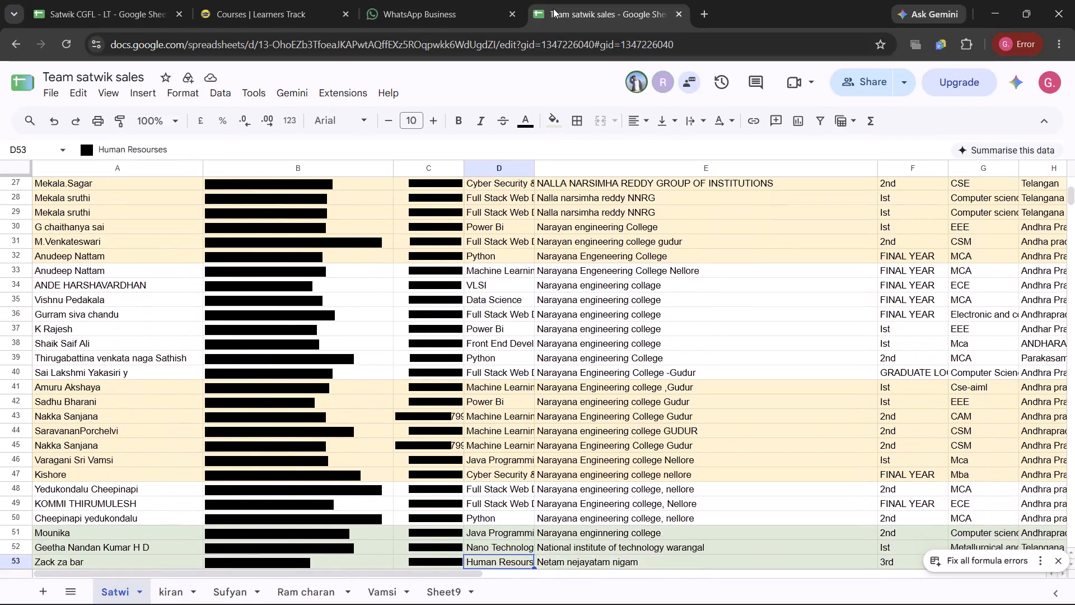
key("Down")
key("Up")
key("Up")
key("Up")
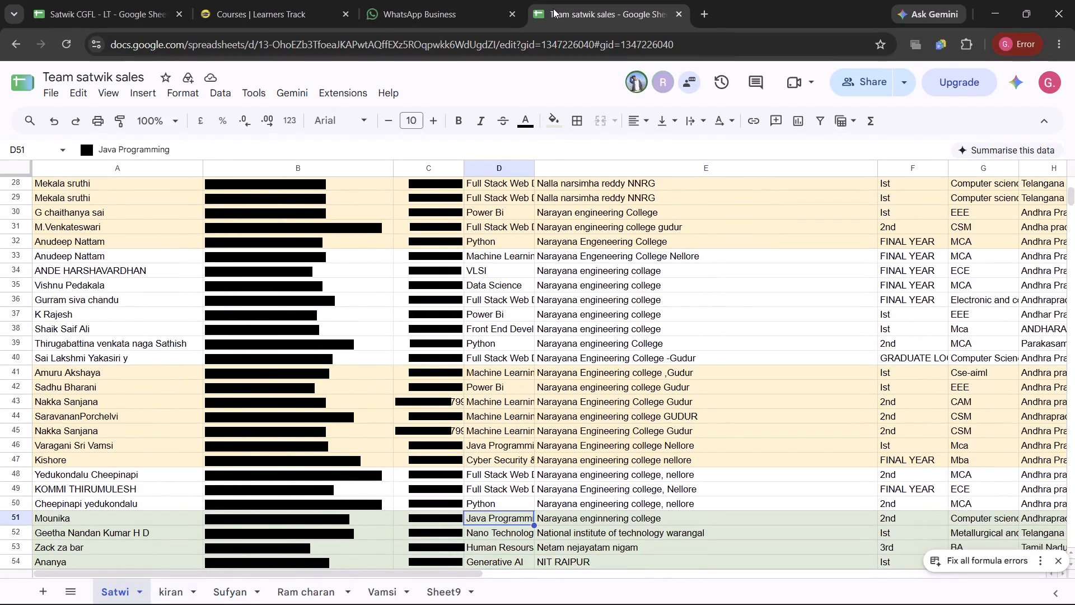
Examine the column D entries from the green-highlighted row 51 through the NIT Raipur students down to row 60.
key("Down")
key("Down")
key("Down")
key("Down")
key("Down")
key("Down")
key("Down")
key("Down")
key("Down")
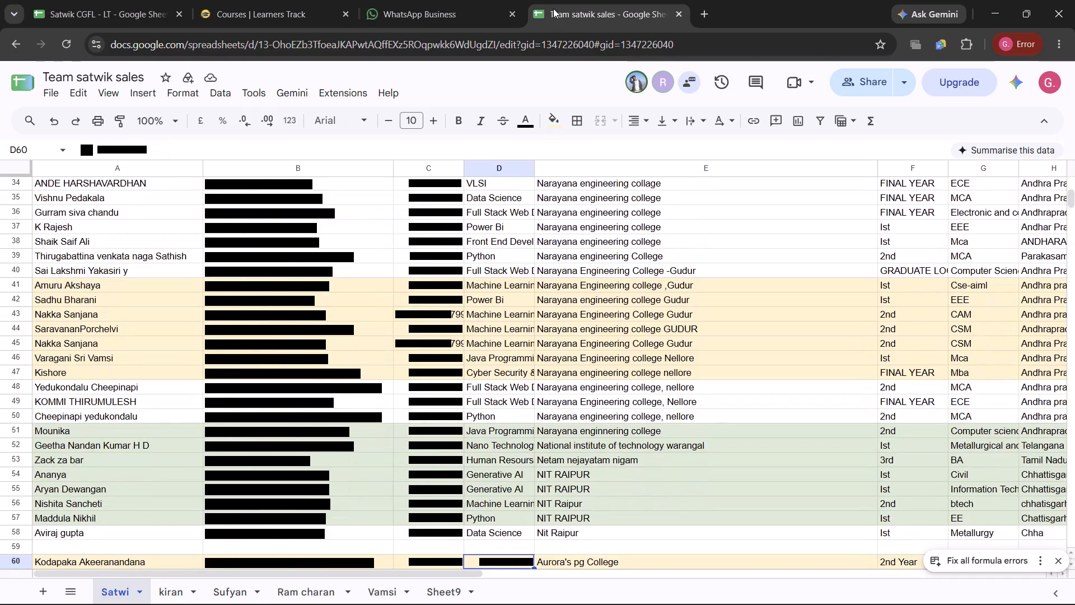
Review the NIT Raipur and other green-highlighted student records back up to row 51, ending at its column C contact entry.
key("Up")
key("Up")
key("Up")
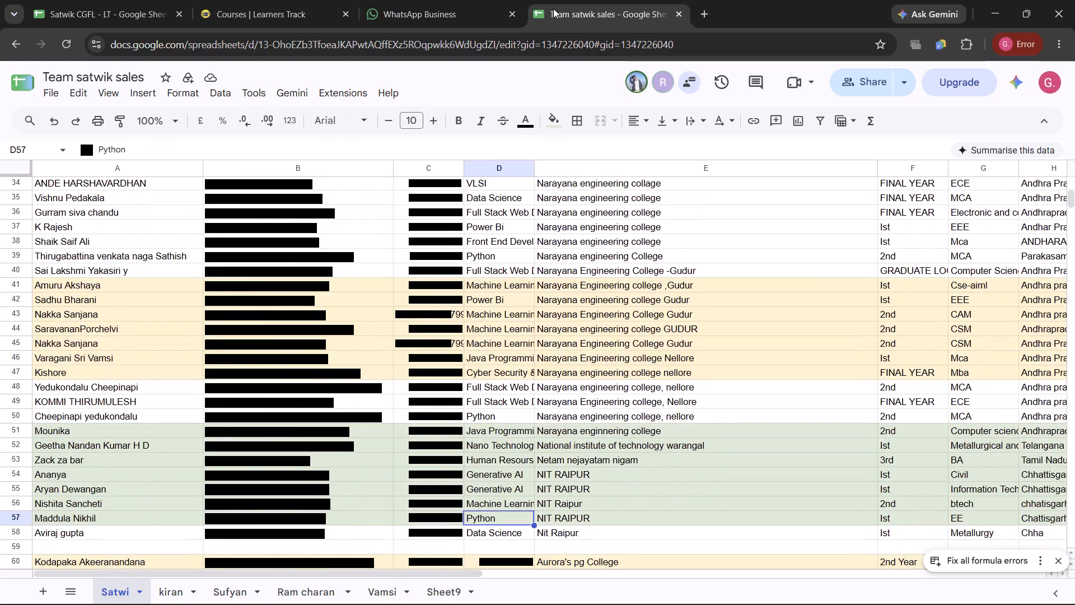
key("Up")
key("Up")
key("Up")
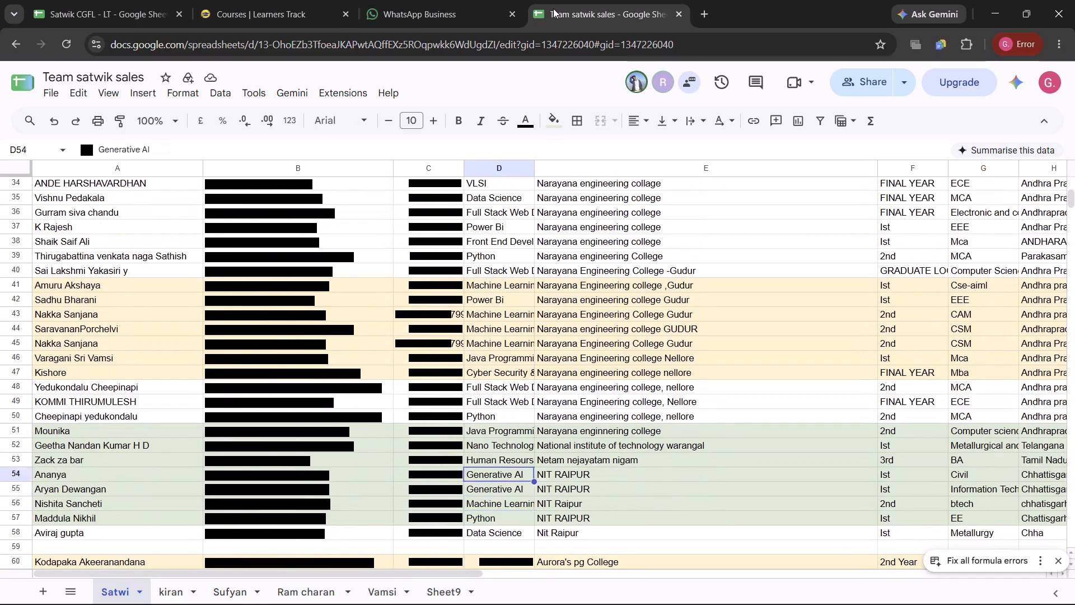
key("Up")
key("Down")
key("Up")
key("Up")
key("Up")
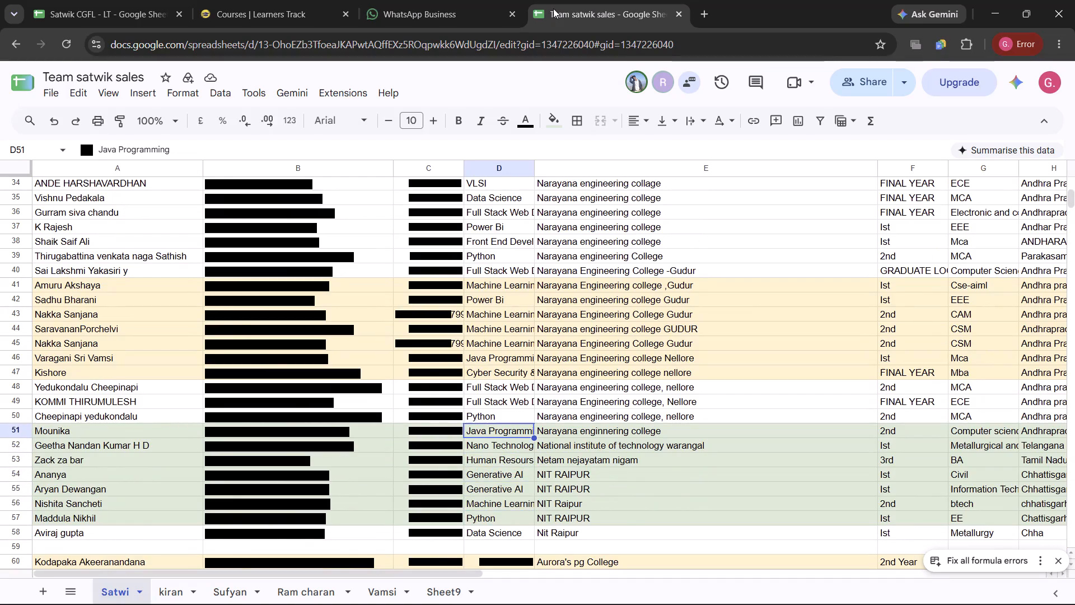
key("Left")
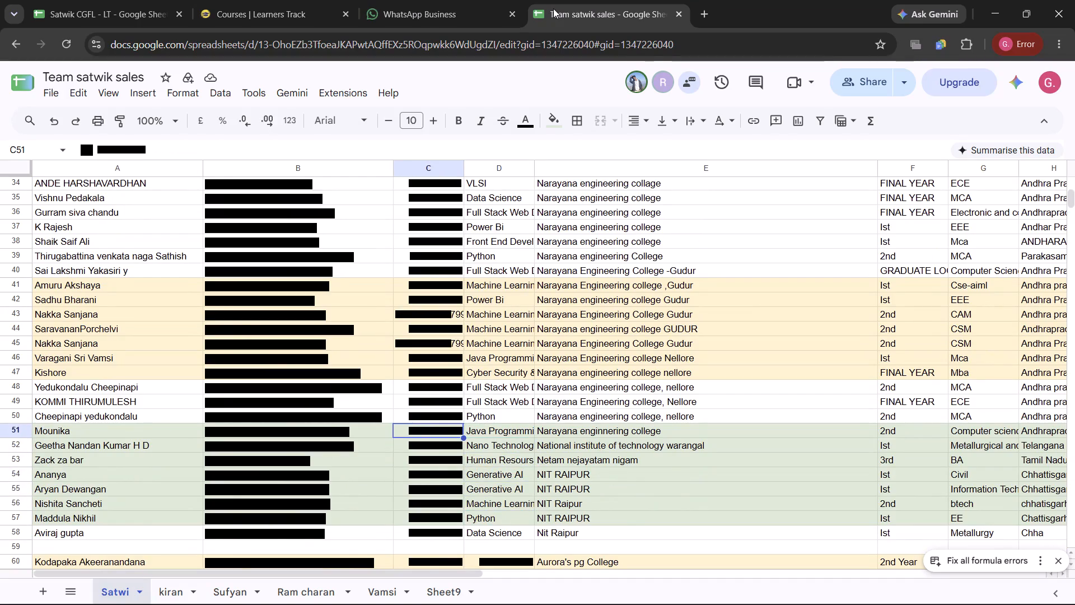
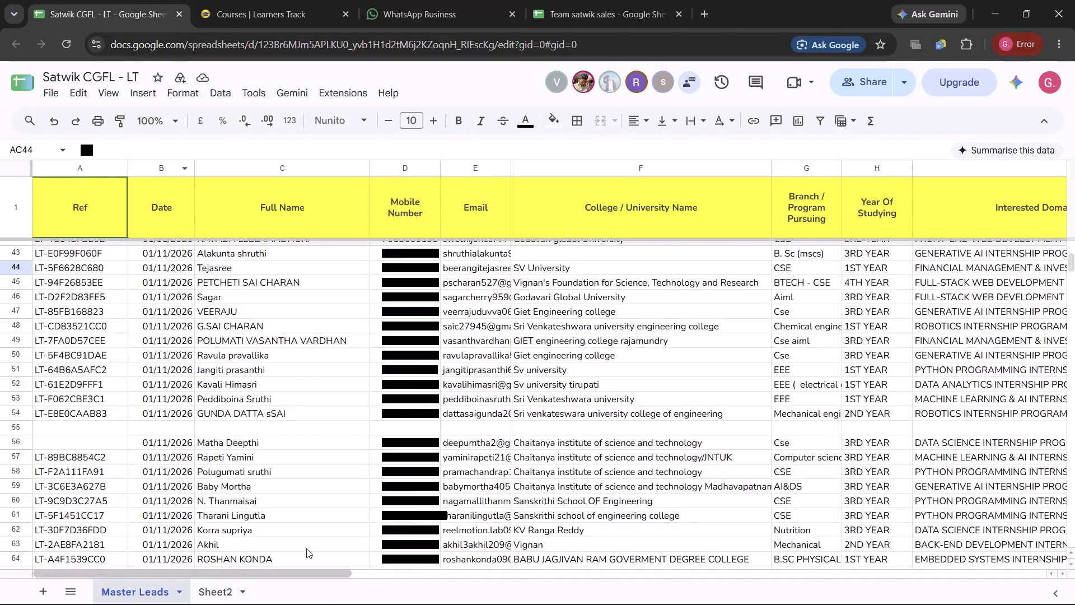
Open Sheet2 of the Satwik CGFL - LT spreadsheet and look over its lead records, assigned callers and call remarks down to row 45.
scroll(311, 448, "left", 11)
scroll(311, 448, "right", 1)
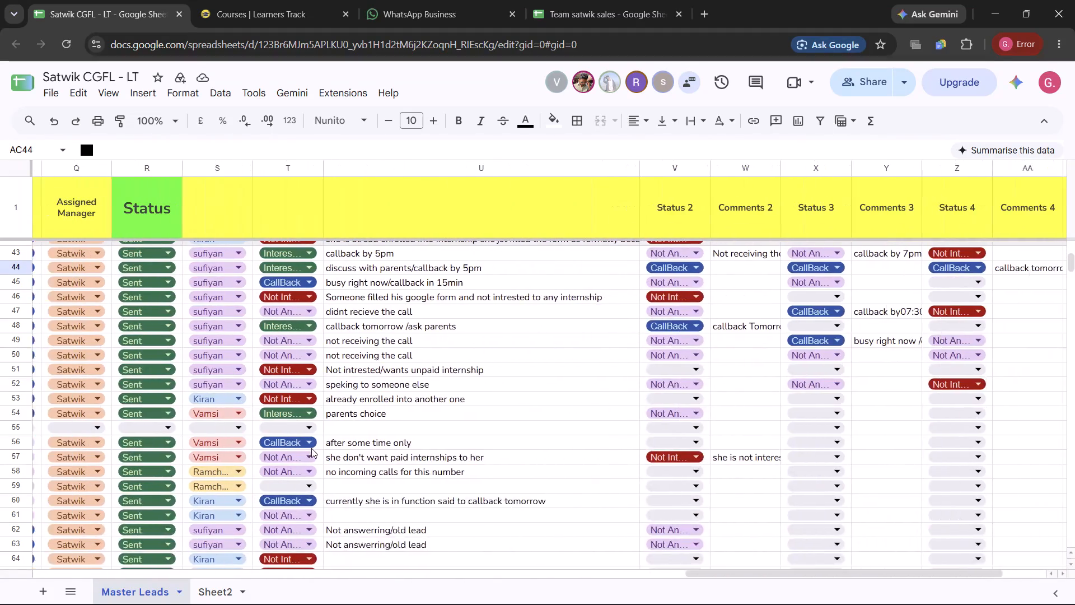
scroll(311, 448, "right", 1)
left_click(215, 595)
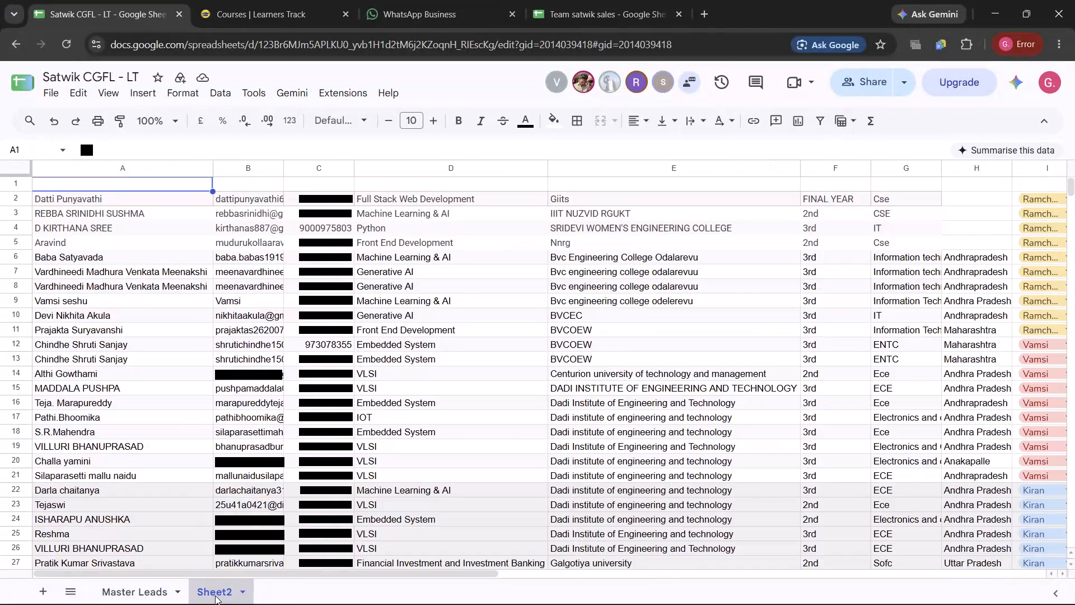
scroll(339, 488, "left", 4)
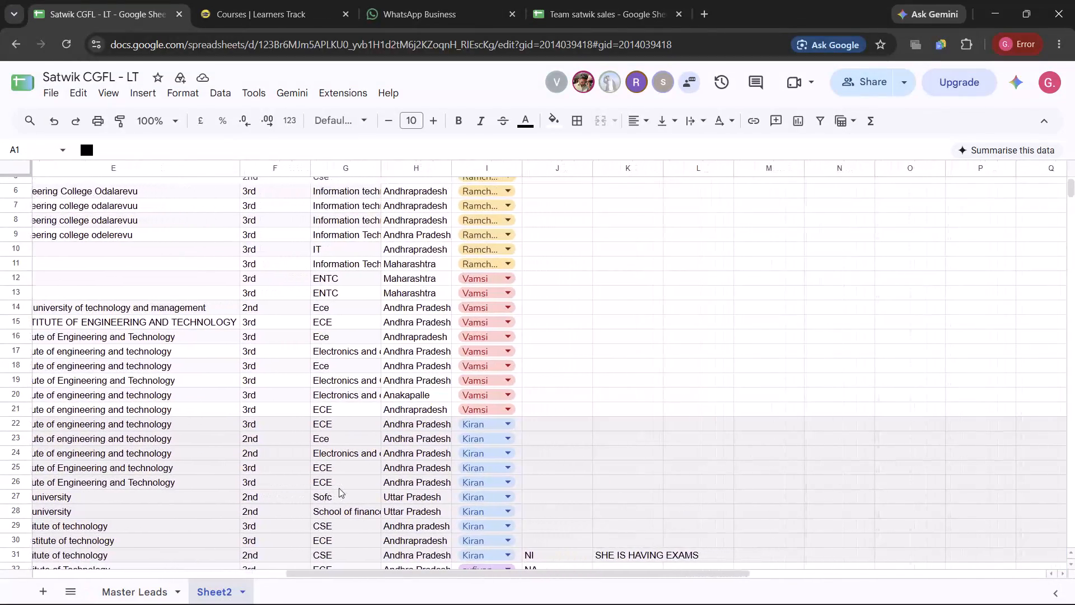
scroll(339, 488, "down", 3)
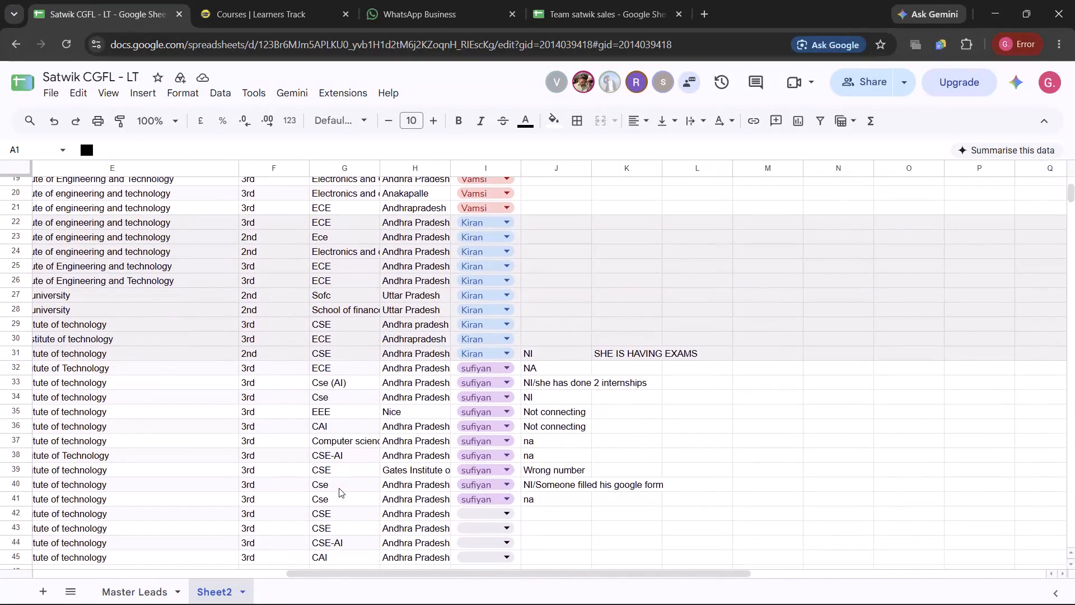
scroll(339, 488, "down", 1)
scroll(339, 488, "right", 8)
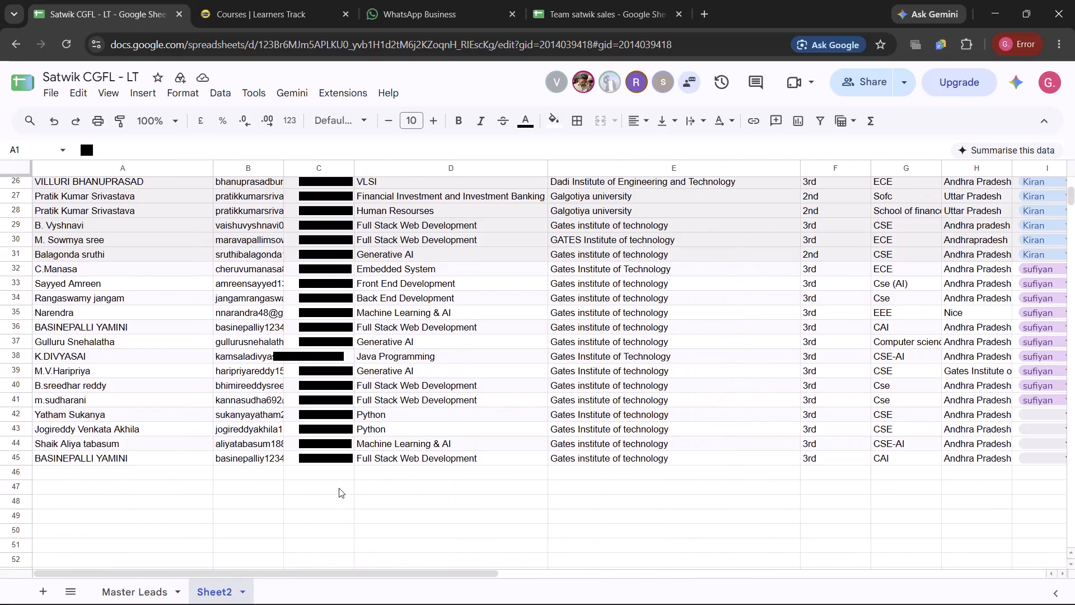
scroll(339, 488, "up", 3)
scroll(339, 488, "left", 4)
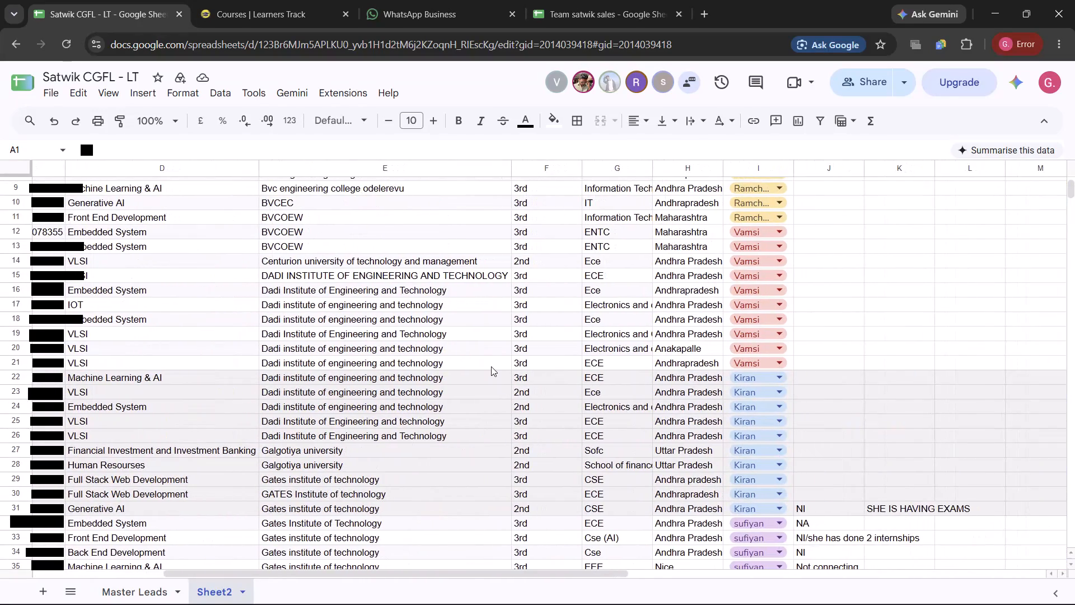
scroll(491, 366, "right", 8)
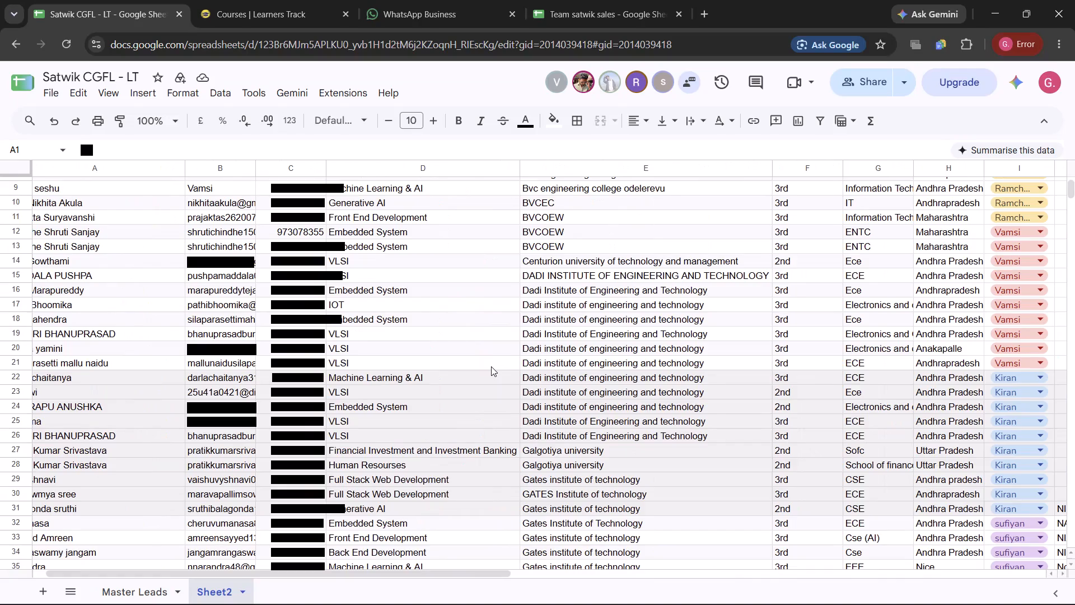
scroll(491, 366, "left", 2)
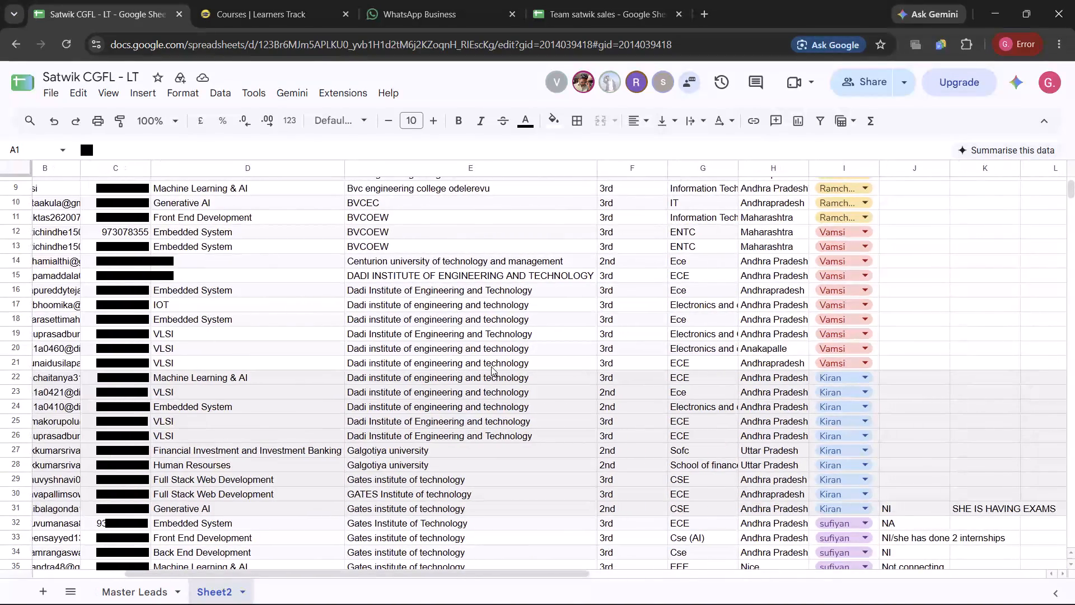
scroll(491, 366, "up", 2)
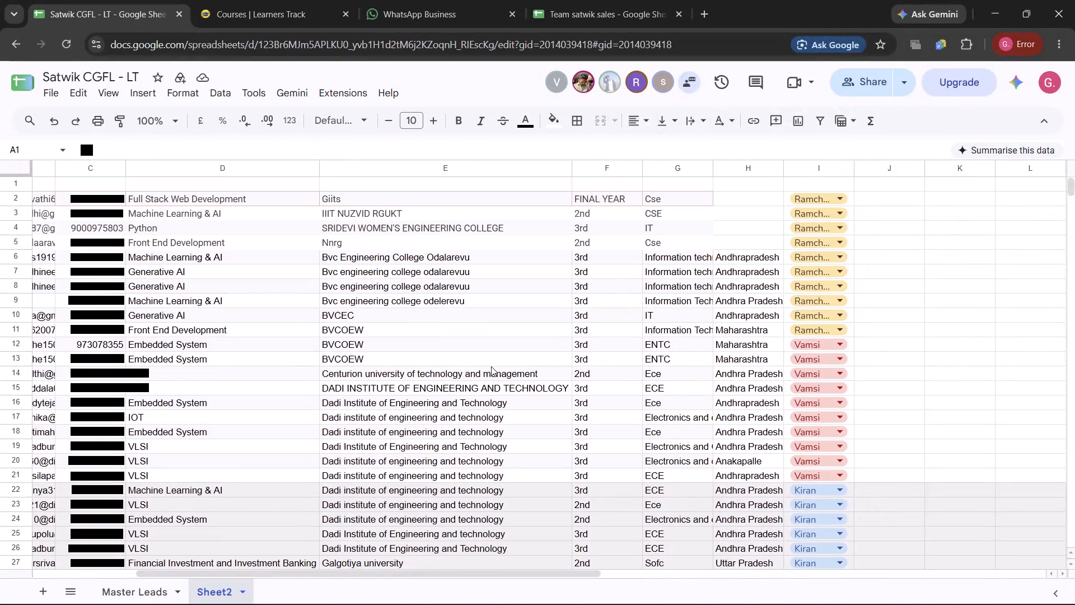
scroll(491, 366, "up", 1)
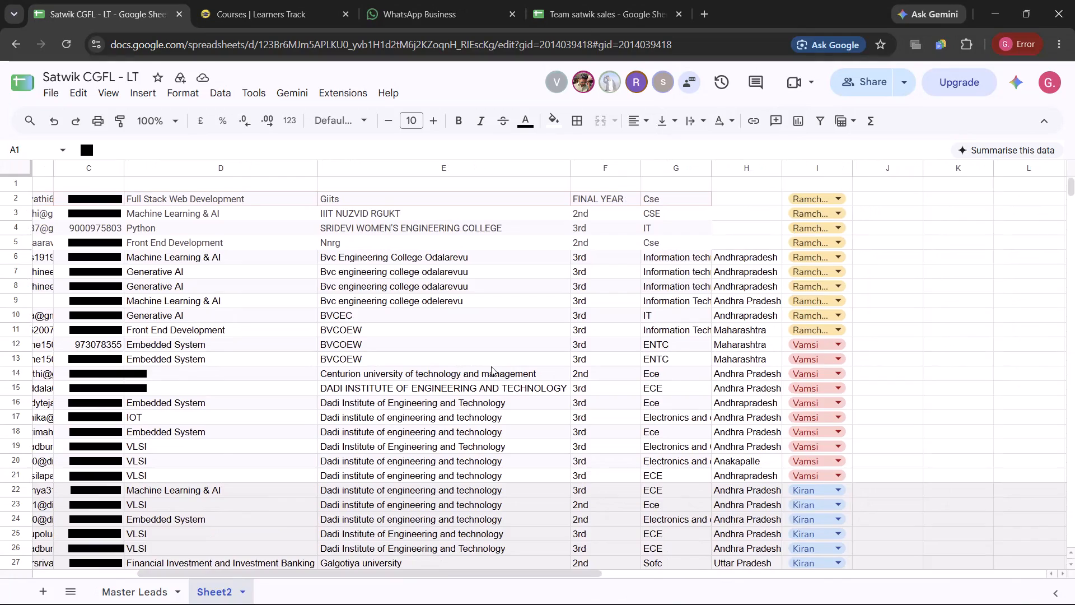
Examine the row 12 BVCOEW Embedded System record from its column H state entry back to the column A name.
left_click(721, 341)
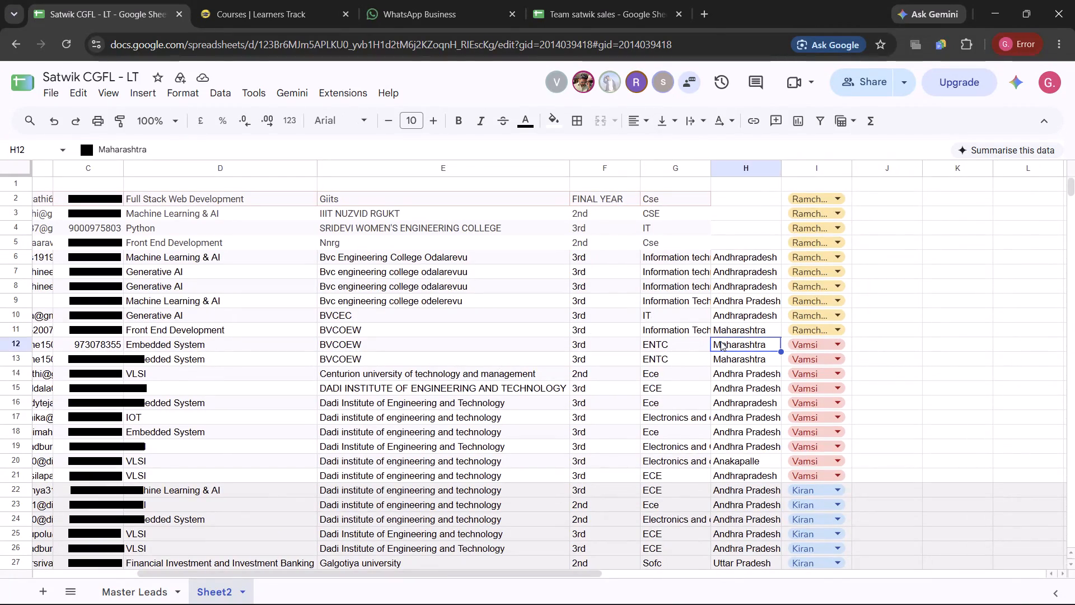
key("Left")
key("Left")
key("Left")
key("Left")
key("Left")
key("Left")
key("Left")
key("Left")
key("Left")
key("Left")
key("Left")
key("Left")
key("Left")
key("Left")
key("Left")
key("Left")
key("Left")
key("Left")
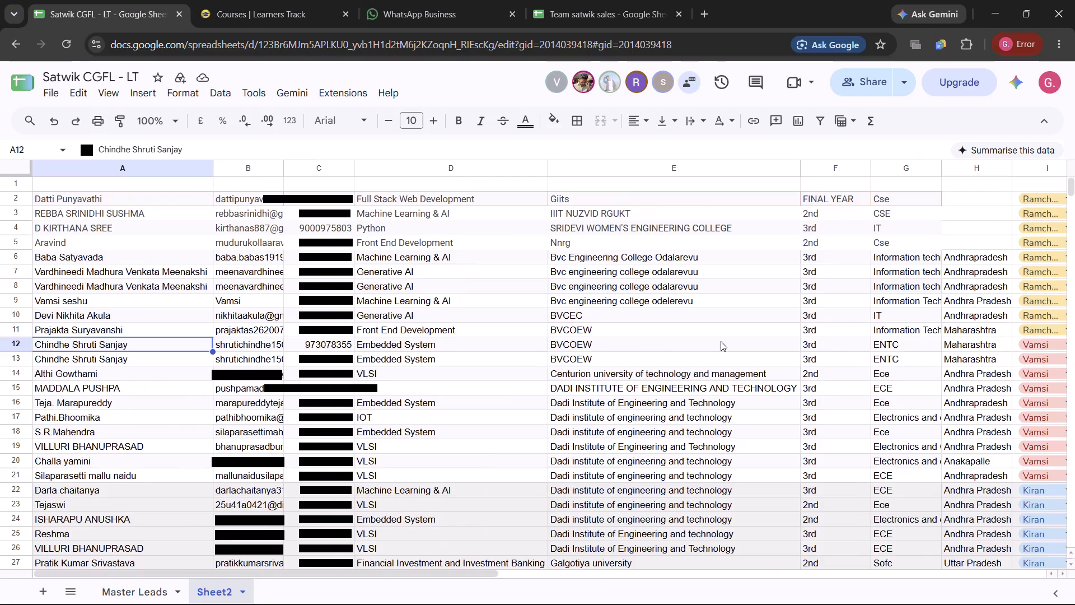
Examine the row 11 BVCOEW Front End Development record across to its assigned caller in column I and back to the name.
left_click_drag(721, 341, 722, 334)
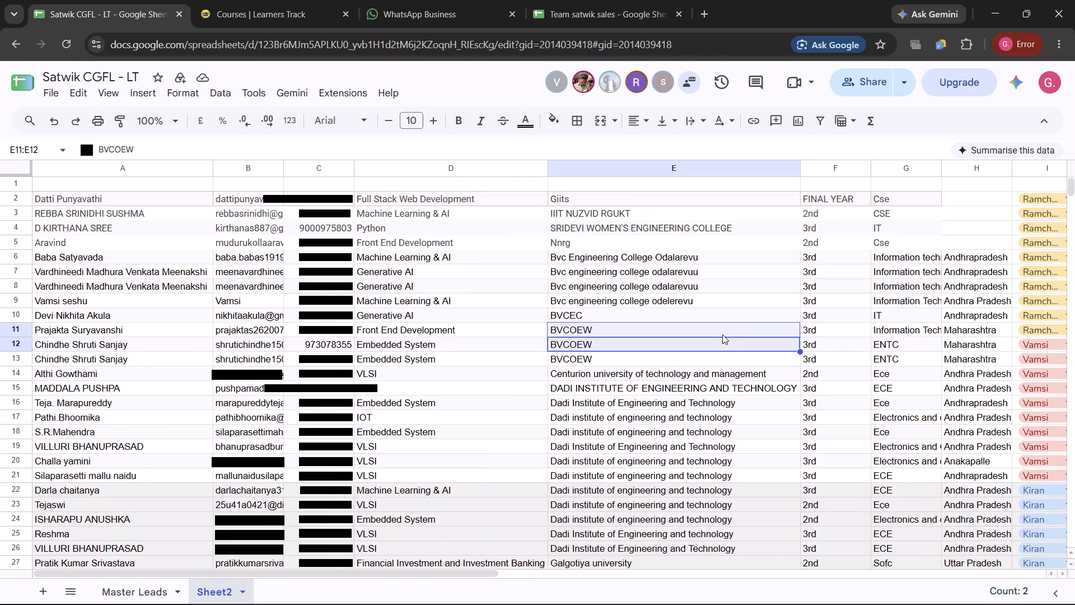
left_click(722, 334)
key("Left")
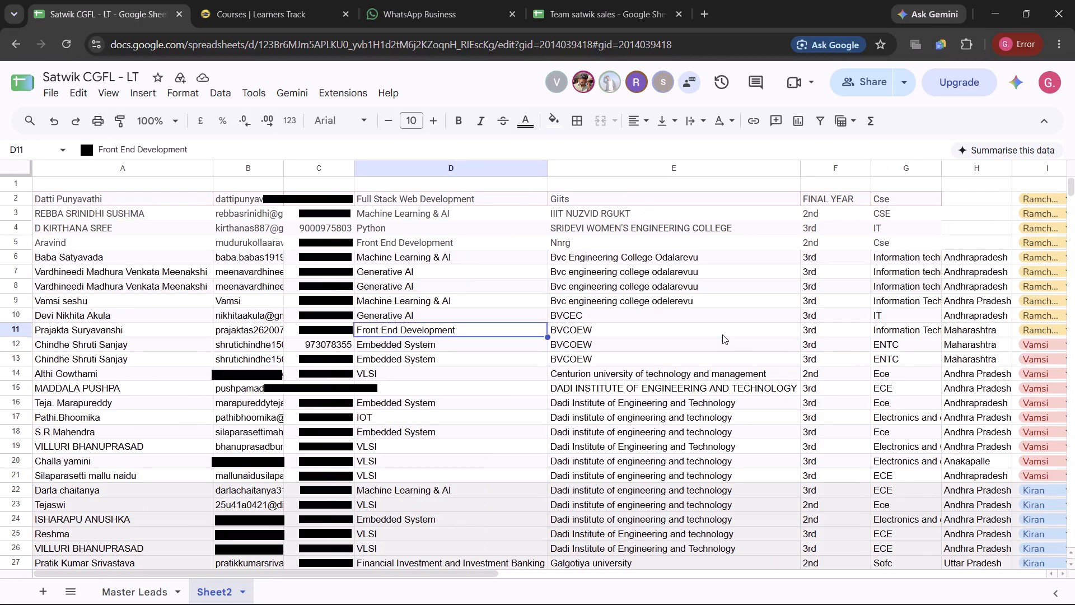
key("Left")
key("Left")
key("Left")
key("Left")
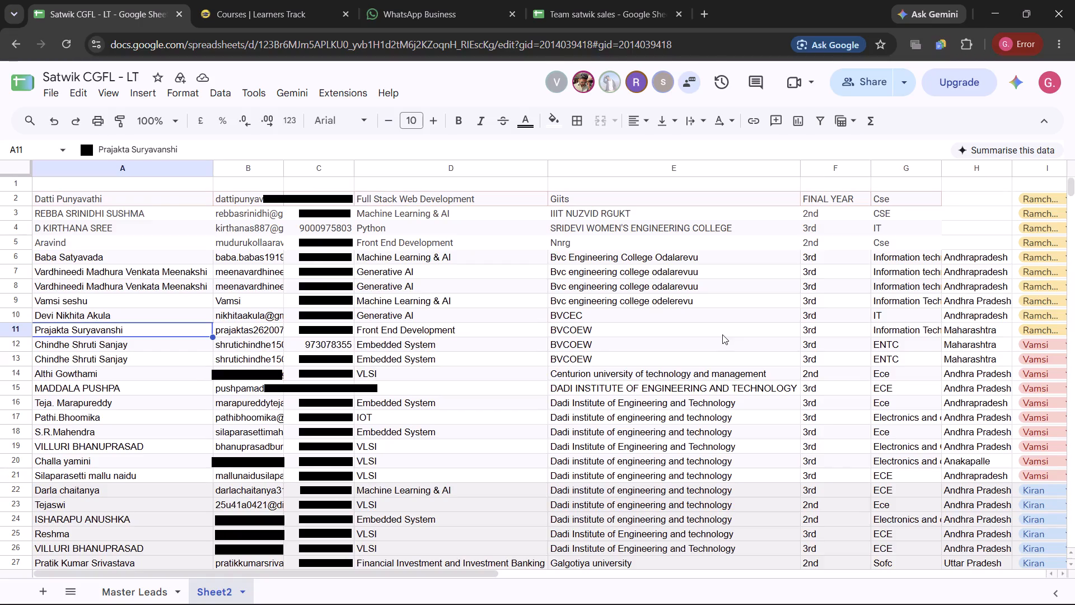
key("Right")
key("Right")
key("Right")
key("Right")
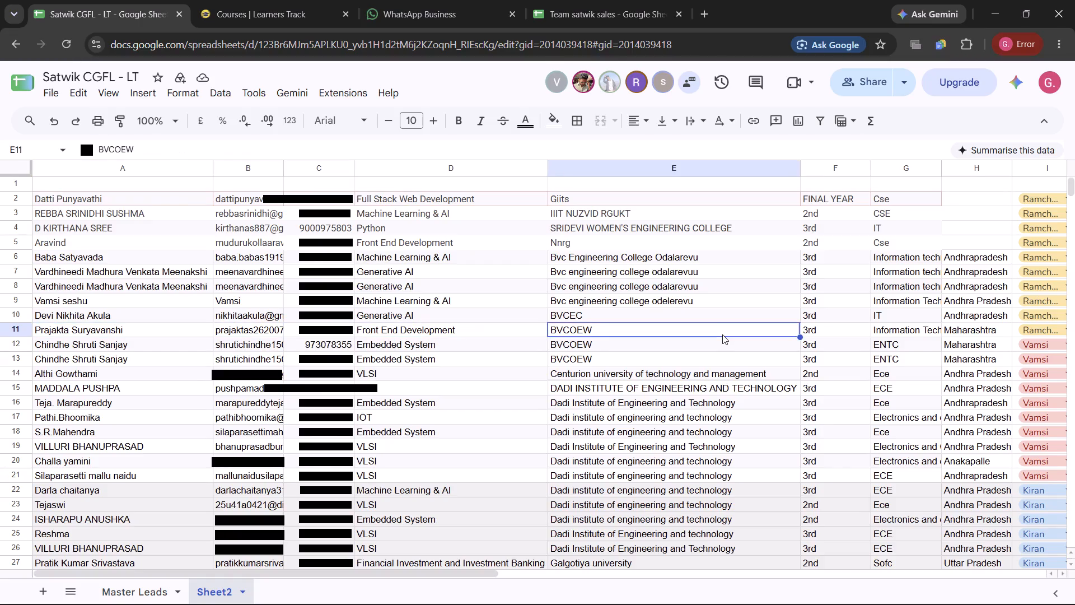
key("Right")
key("Right")
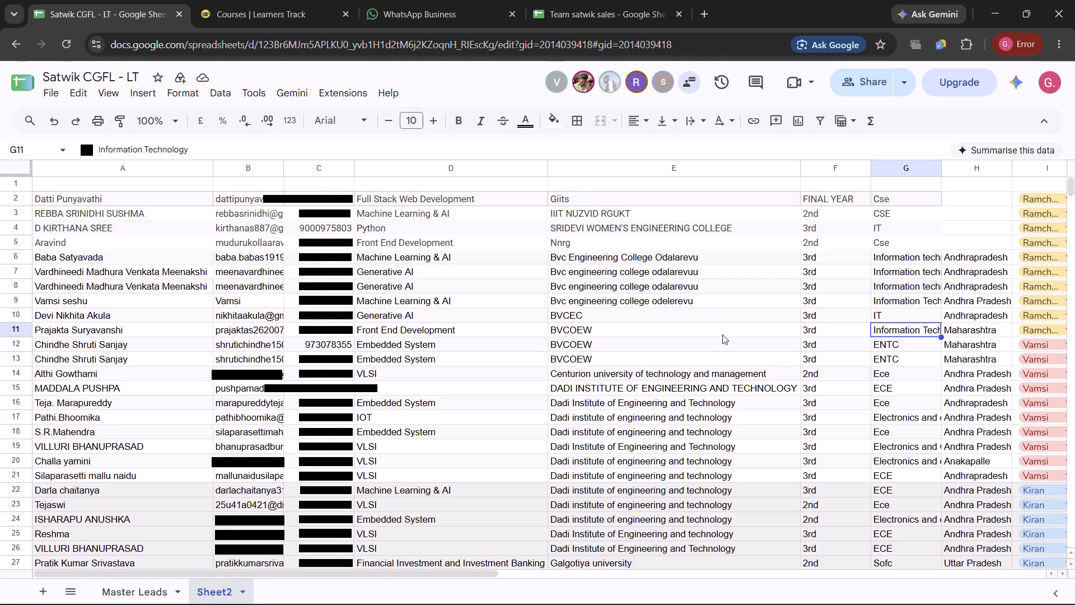
key("Right")
key("Right")
key("Right")
key("Left")
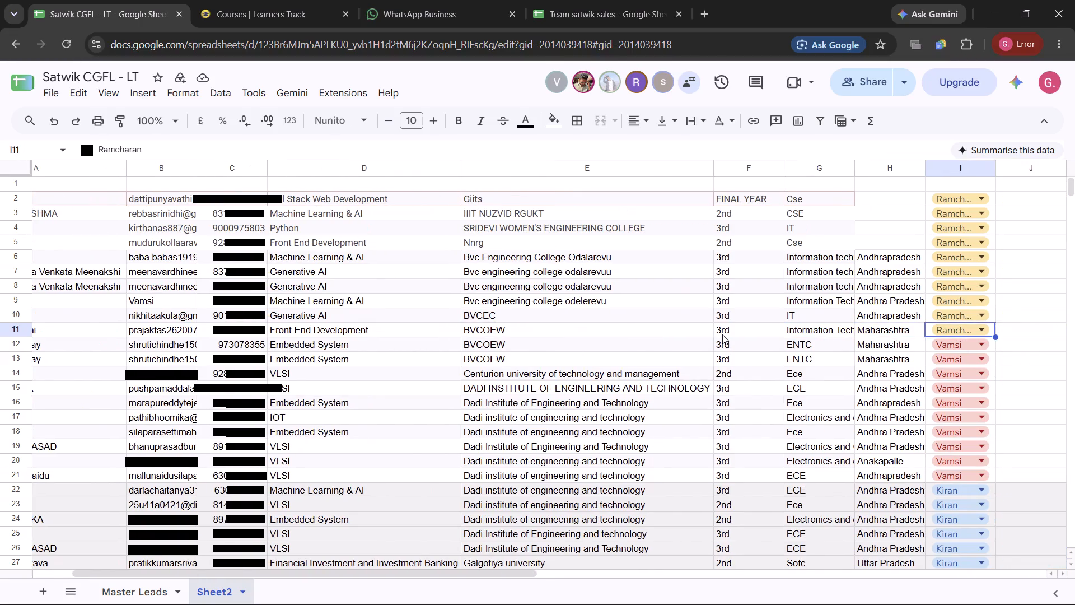
key("Left")
key("Left")
key("Left")
key("Left")
key("Left")
key("Left")
key("Left")
key("Left")
key("Left")
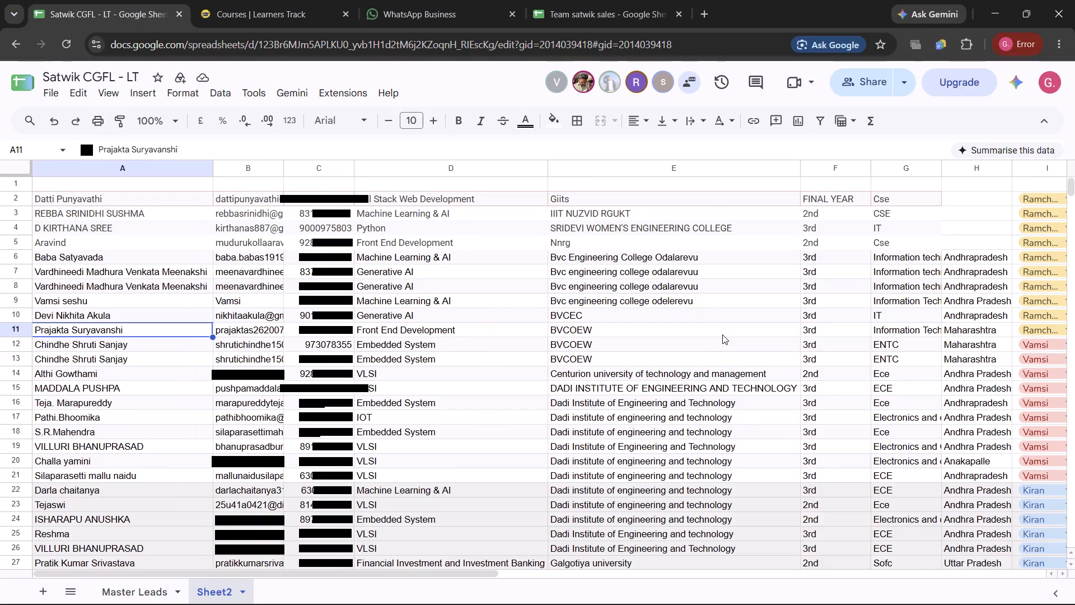
Check the column C contact entries of the BVCOEW students in rows 11 to 13, ending at row 12.
key("Right")
key("Right")
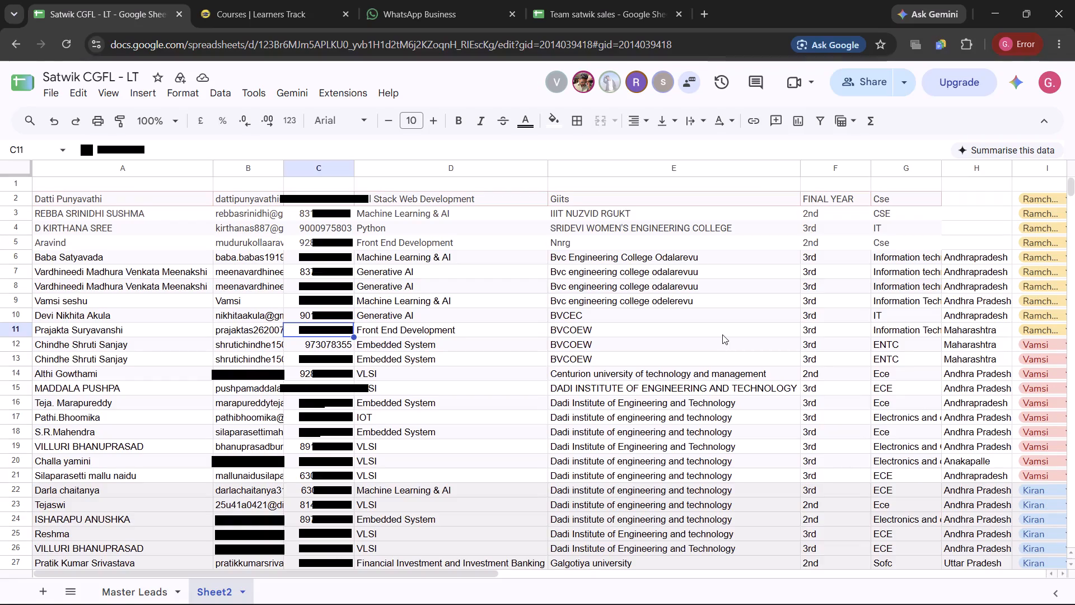
key("Down")
key("Down")
key("Up")
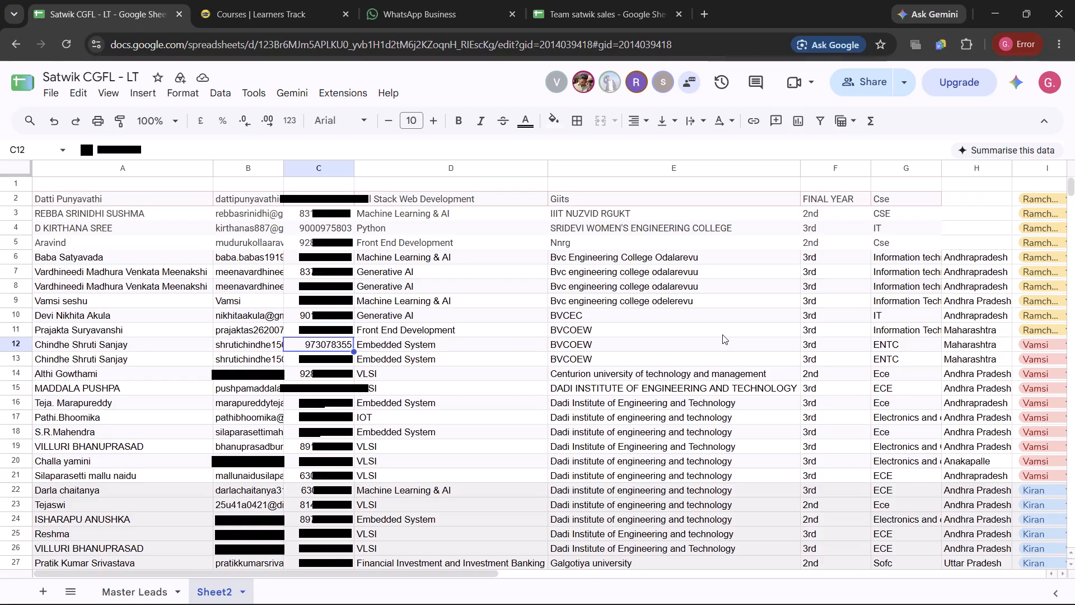
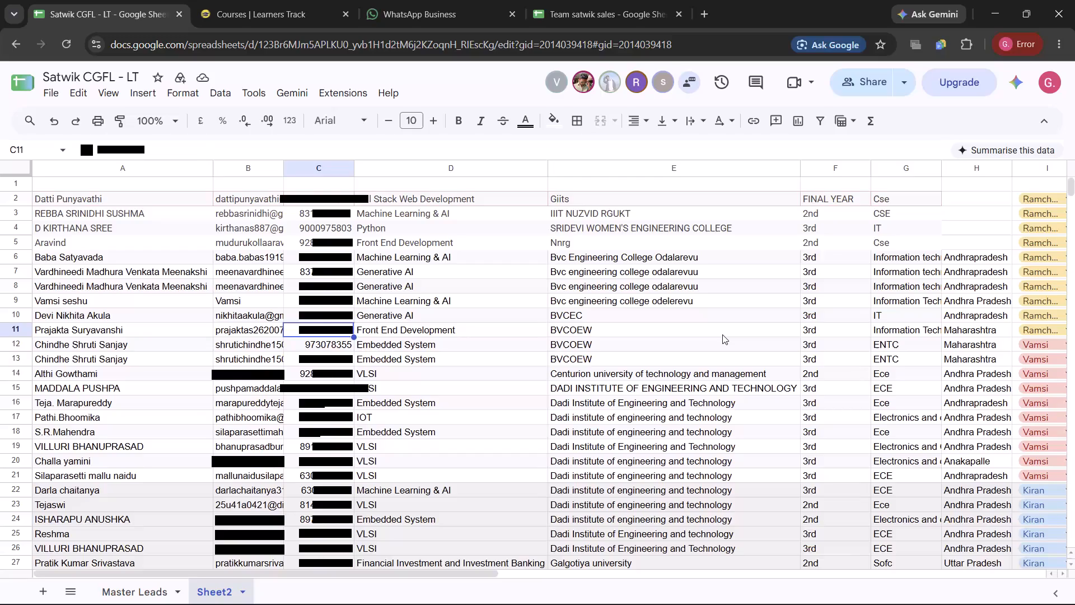
Examine the row 11 Front End Development record from its course to the remark cell in column J, ending at row 12.
key("Right")
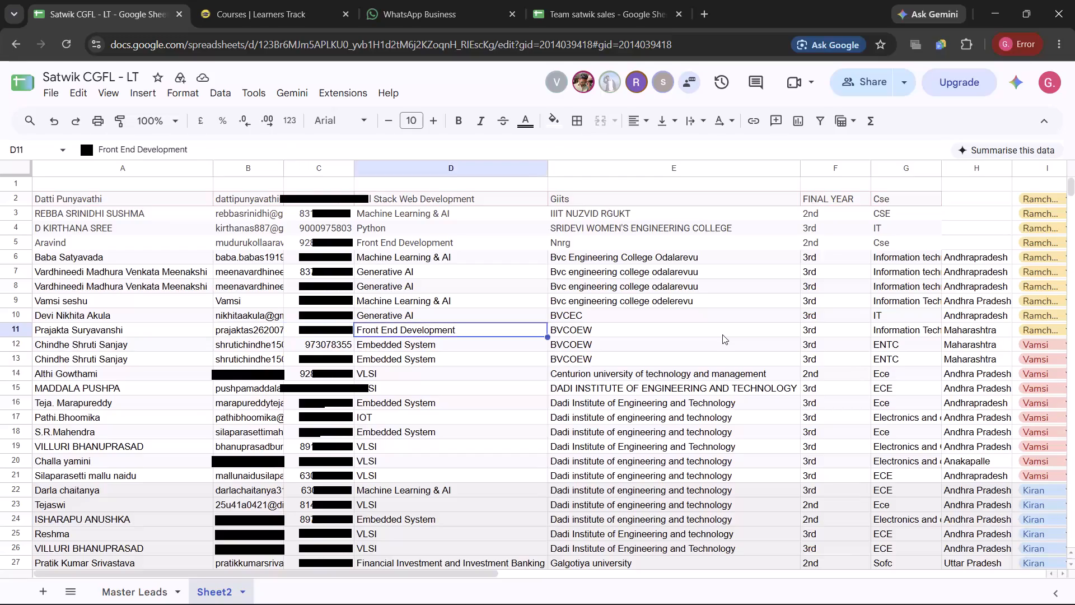
key("Right")
key("Right")
key("Right")
key("Right")
key("Right")
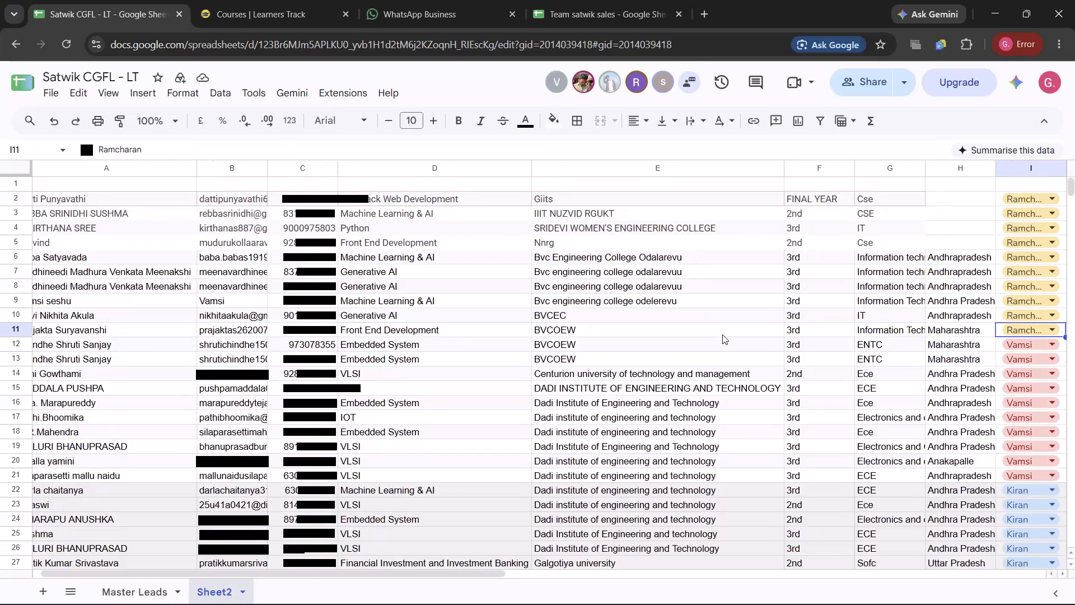
key("Right")
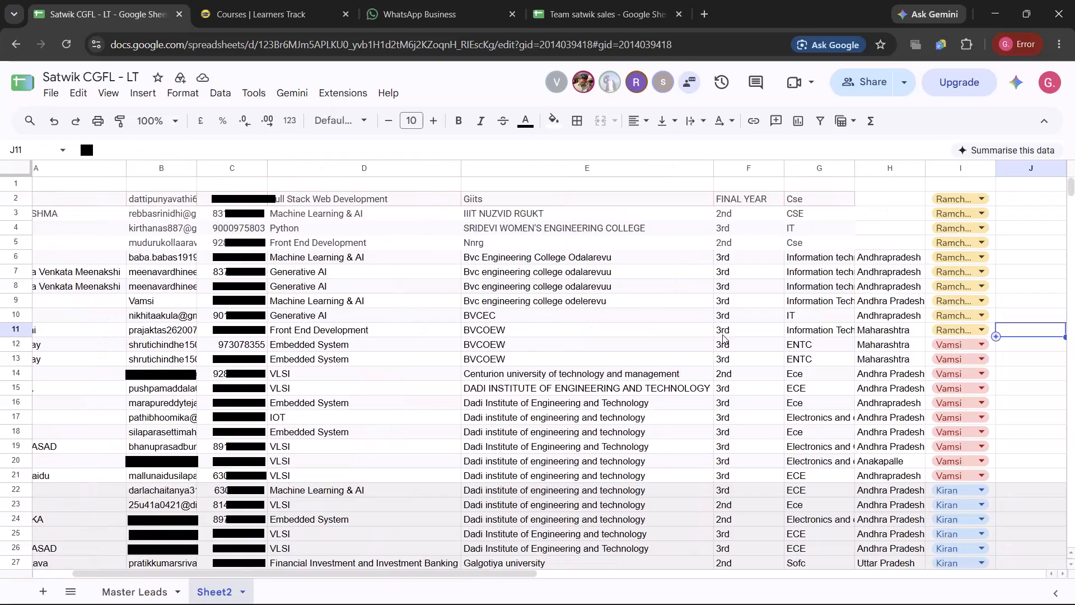
key("Down")
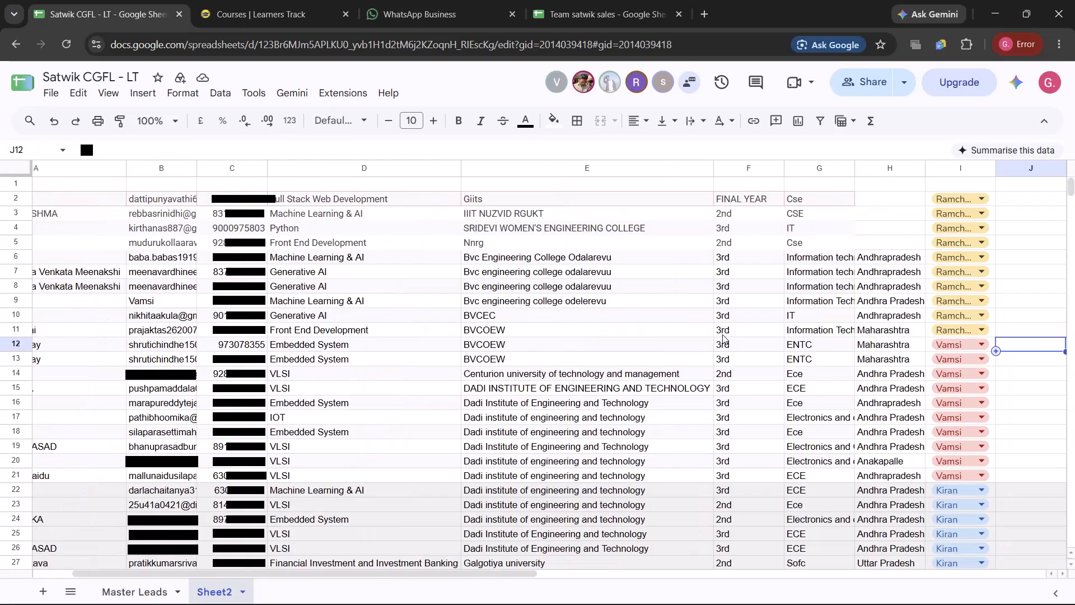
key("Up")
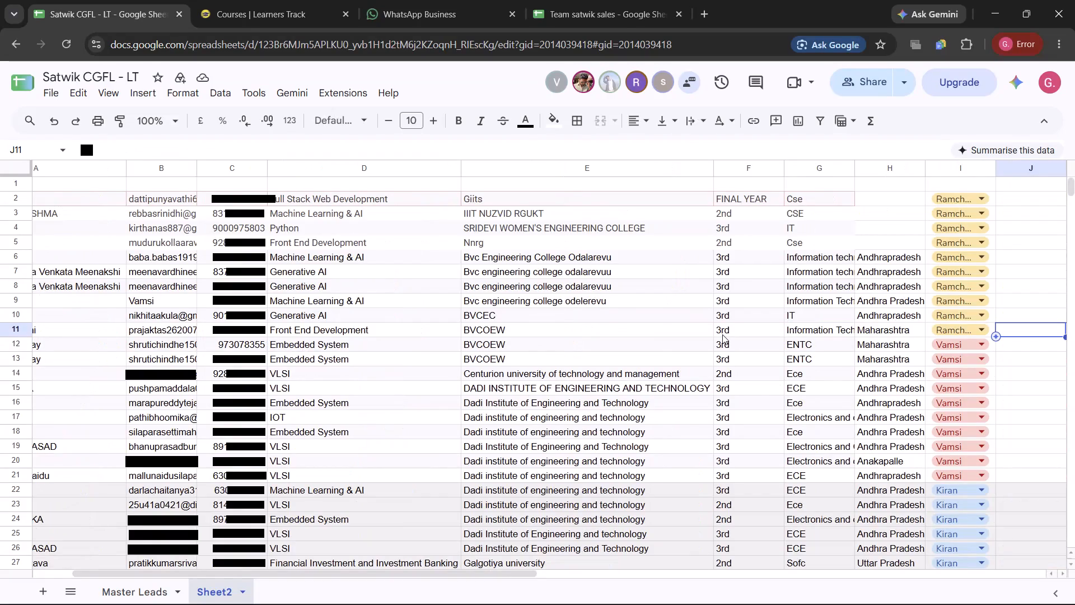
key("Down")
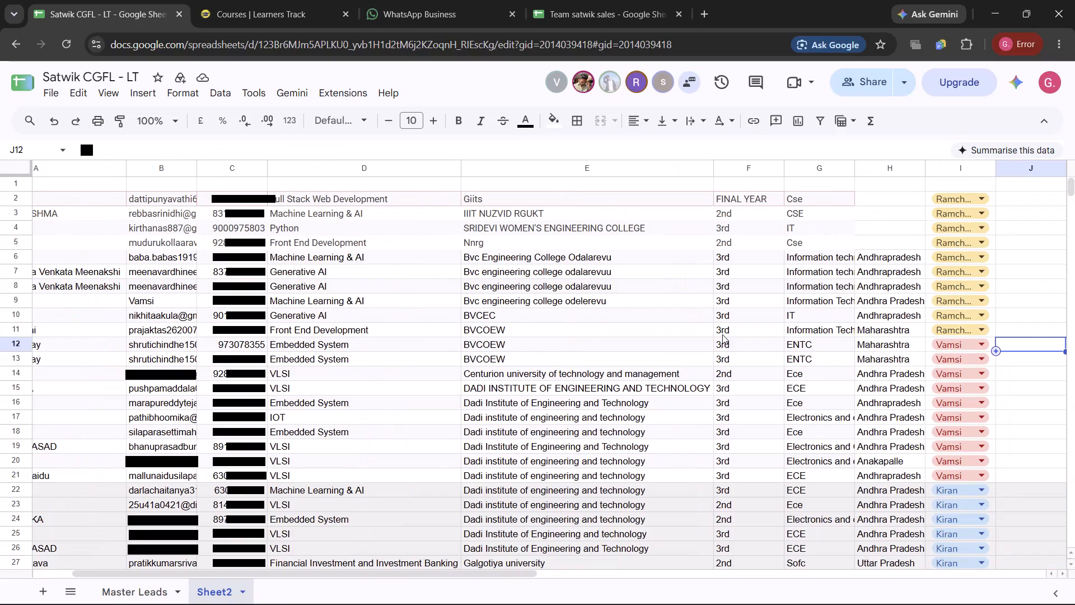
Examine the row 12 BVCOEW Embedded System record from its column J remark cell back to the column A name.
key("Left")
key("Left")
key("Left")
key("Left")
key("Left")
key("Left")
key("Left")
key("Left")
key("Left")
key("Left")
key("Left")
key("Left")
key("Left")
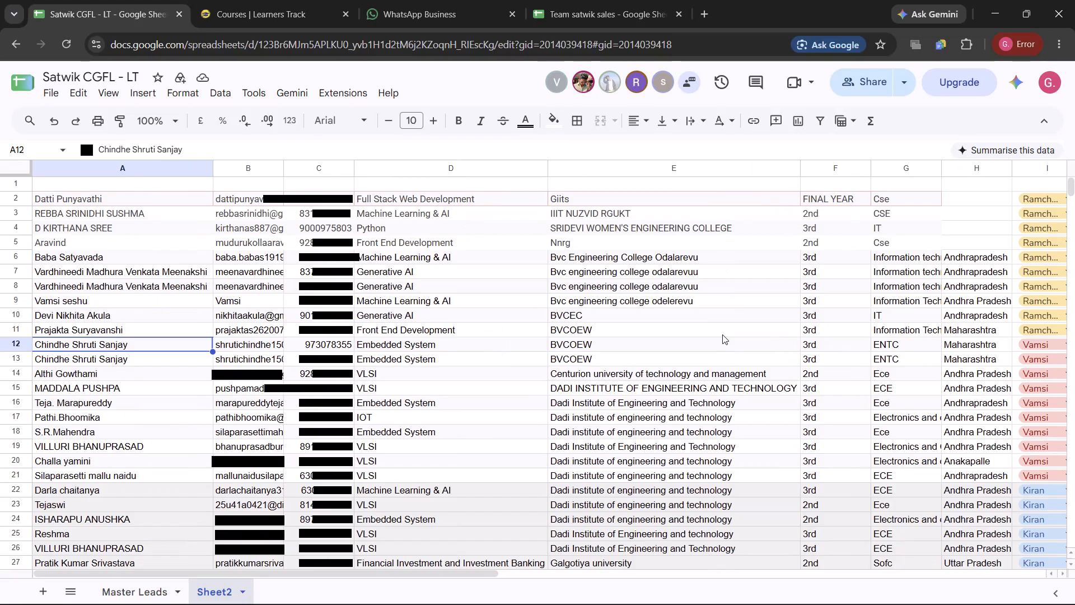
Compare the column C contact entries of rows 12 and 13, and check row 13 across to the year in column F.
key("Right")
key("Right")
key("Right")
key("Left")
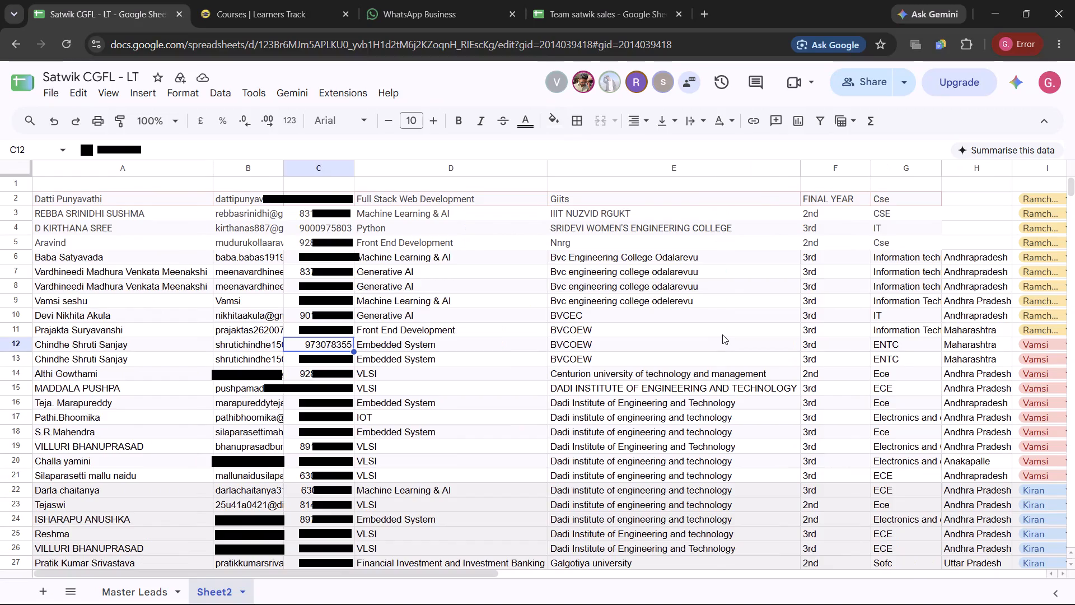
key("Down")
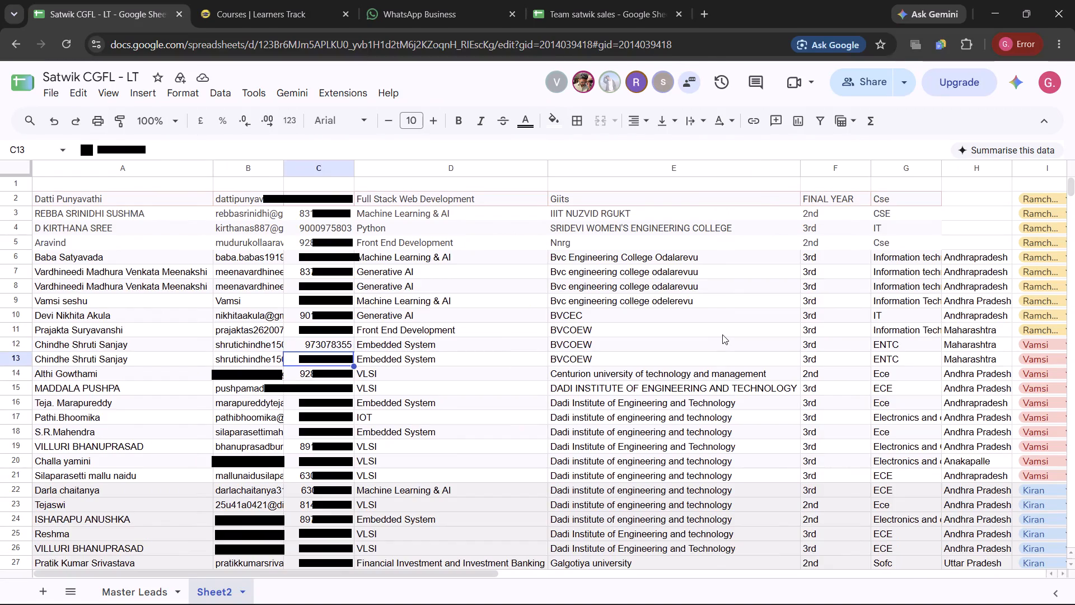
key("Right")
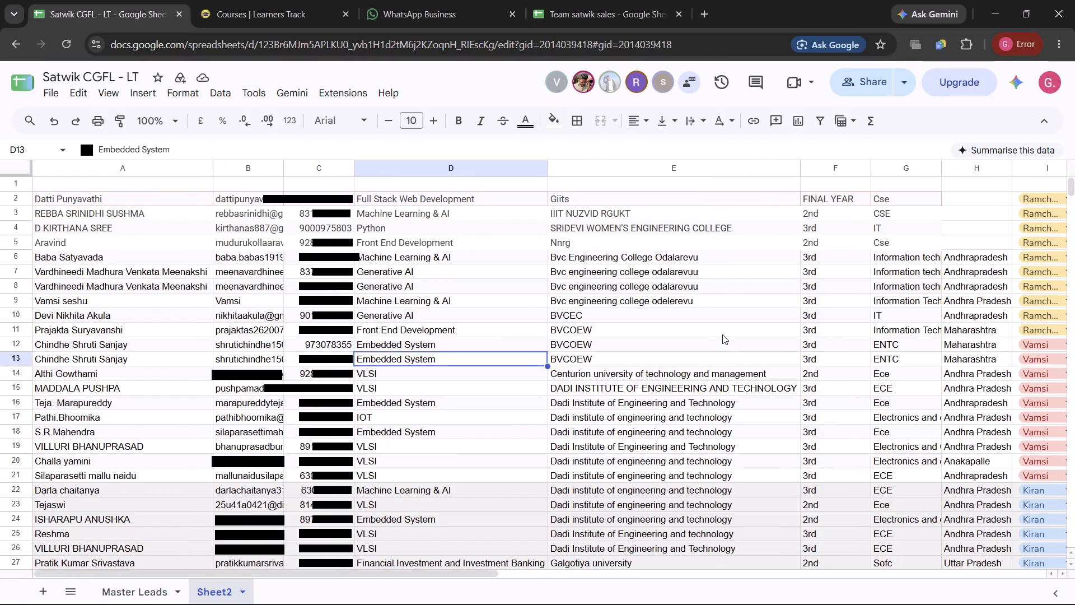
key("Right")
key("Right")
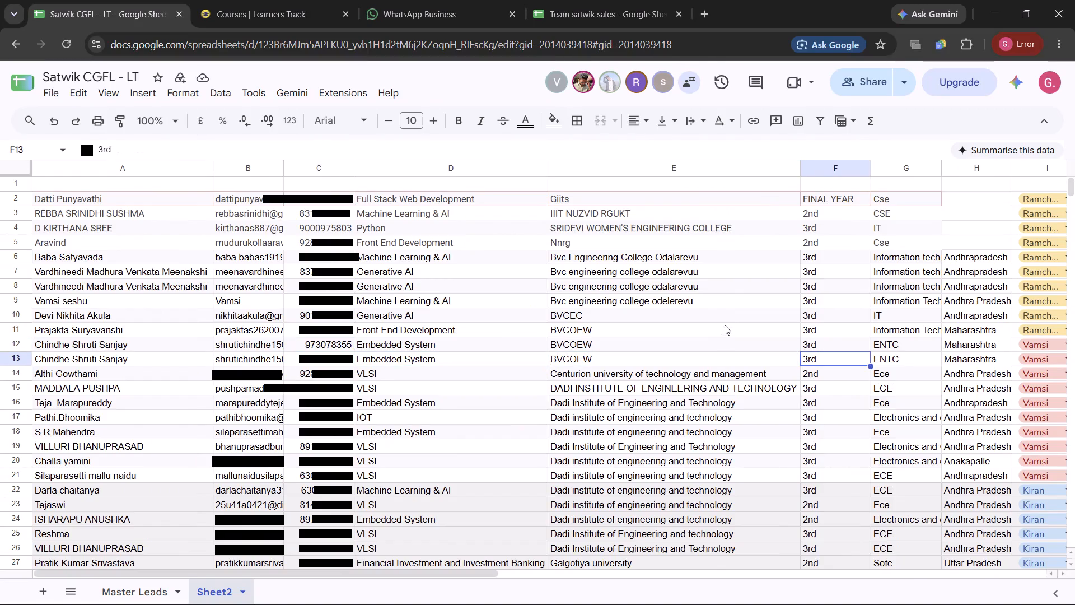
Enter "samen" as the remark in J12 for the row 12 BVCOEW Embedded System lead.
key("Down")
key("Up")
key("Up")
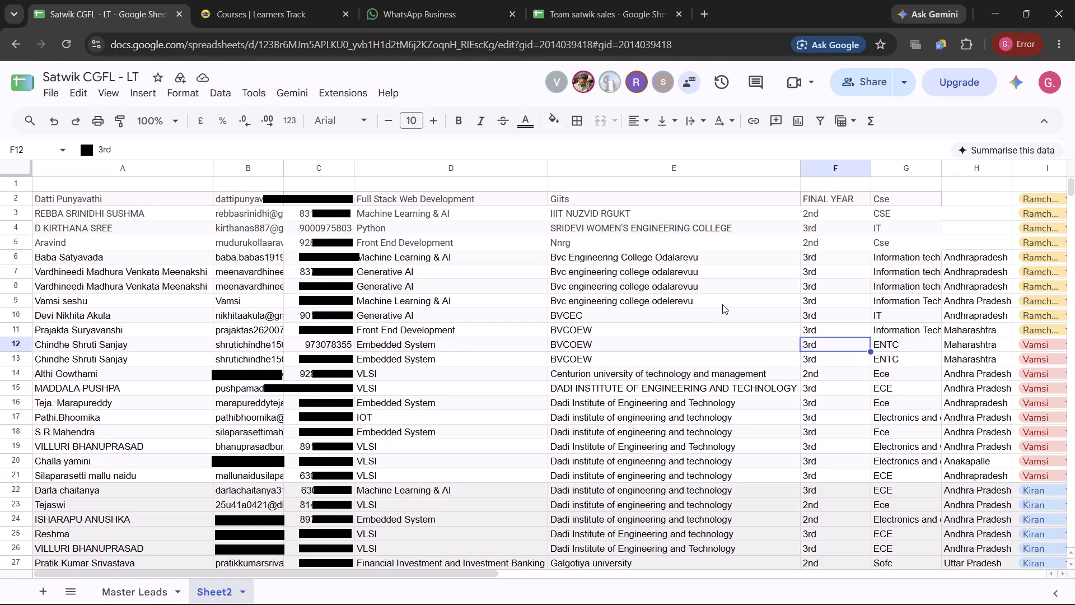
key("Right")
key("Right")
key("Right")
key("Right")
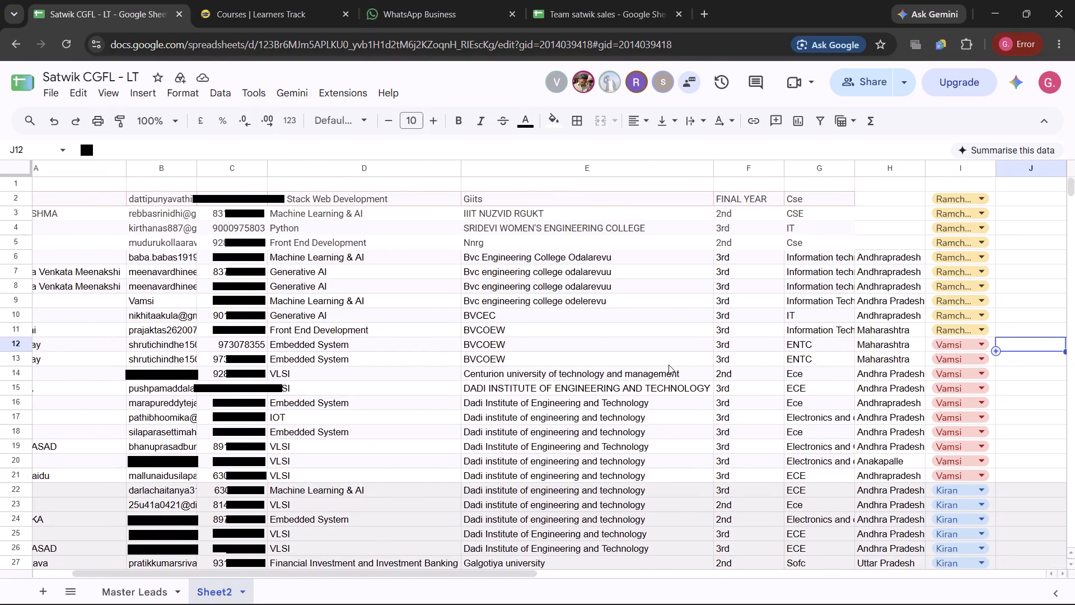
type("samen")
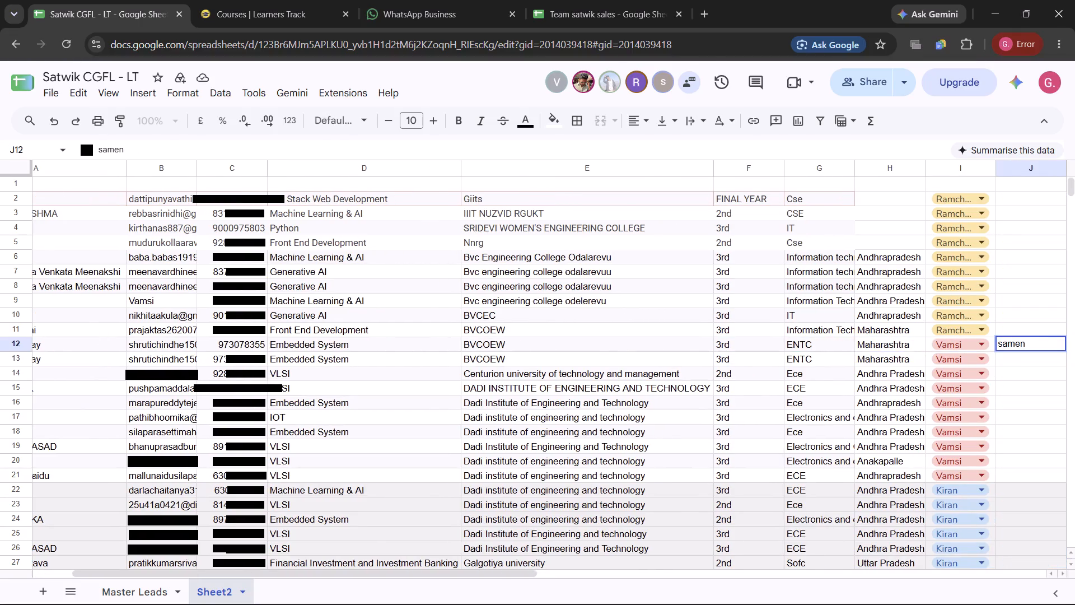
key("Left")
Review the row 12 record from its assigned caller back to the name in column A.
key("Left")
key("Left")
key("Left")
key("Left")
key("Left")
key("Left")
key("Left")
key("Left")
key("Left")
key("Left")
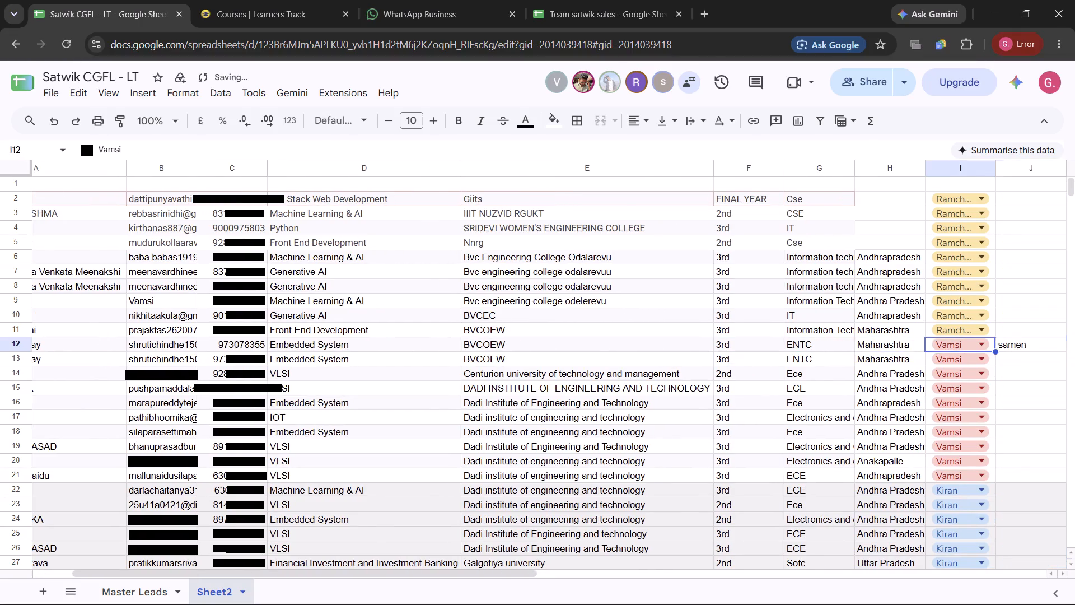
key("Left")
key("Left")
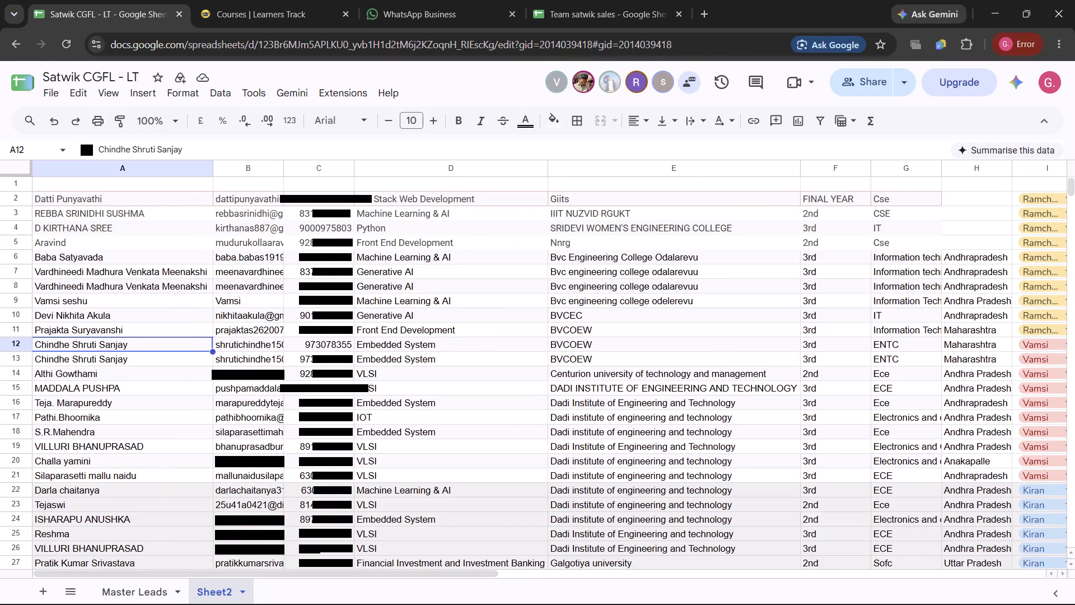
Examine the row 13 BVCOEW Embedded System record from its name across to the remark cell in column J.
key("Down")
key("Right")
key("Right")
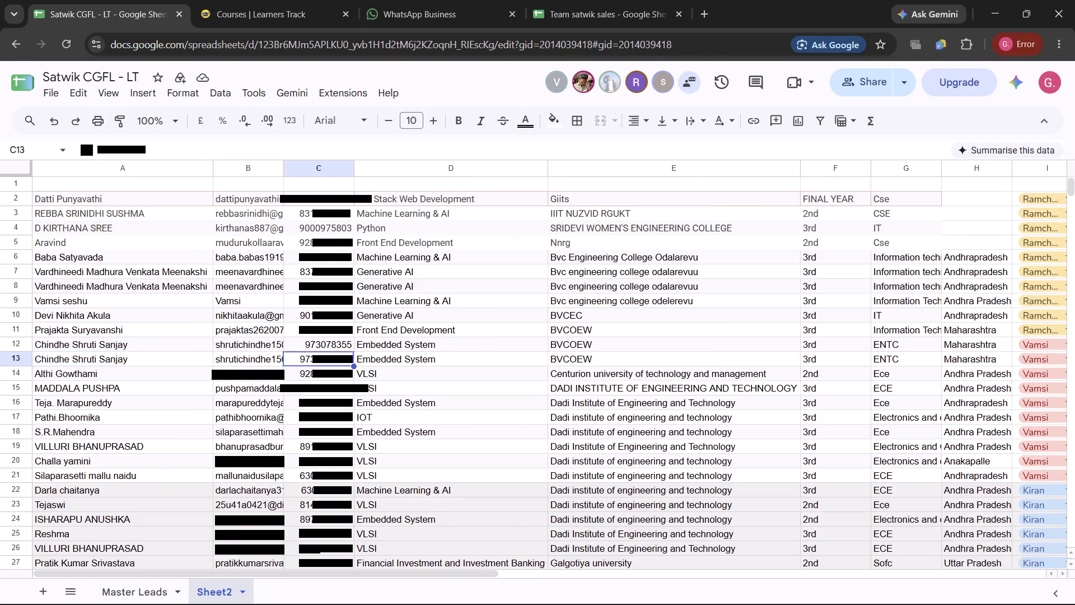
key("Right")
key("Right")
key("Right")
key("Right")
key("Right")
key("Right")
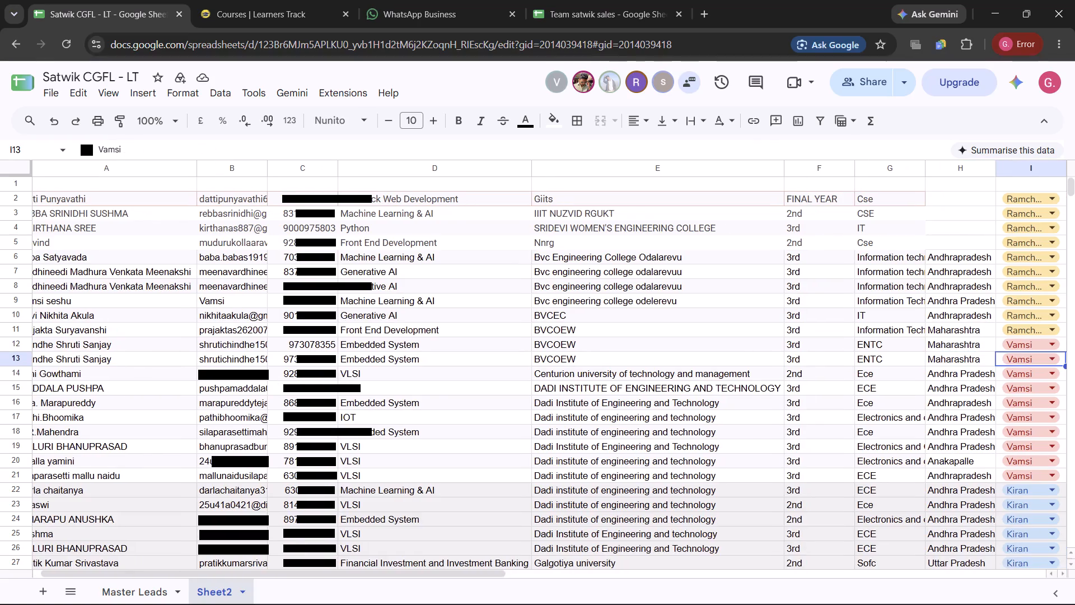
key("Right")
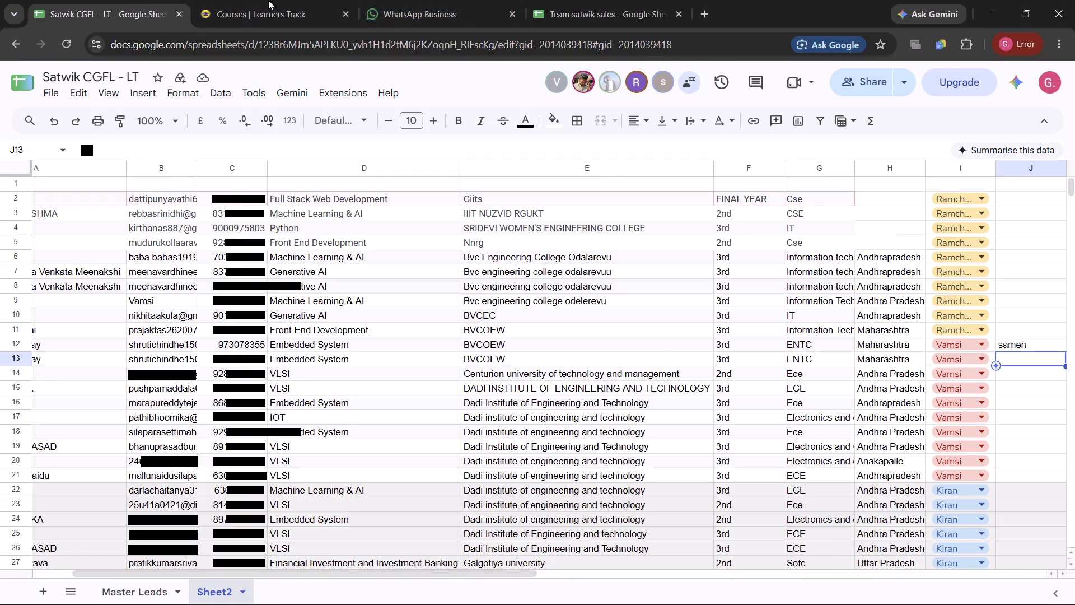
In the Team satwik sales spreadsheet's Vamsi sheet, copy the blank status dropdown cells D917:D927.
left_click(562, 1)
scroll(1066, 394, "left", 12)
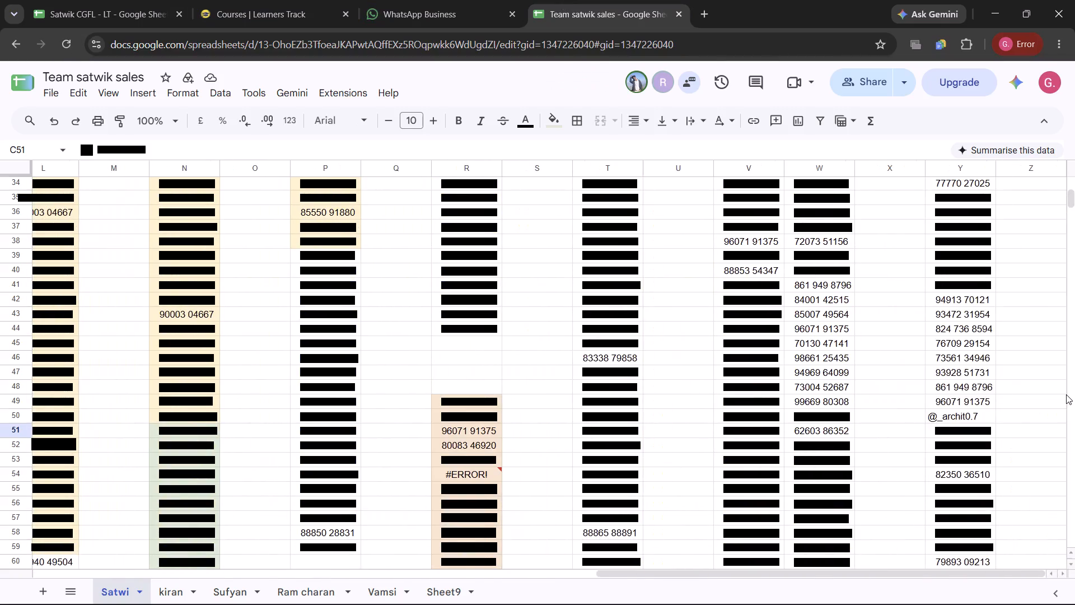
scroll(1066, 394, "left", 1)
scroll(1066, 394, "down", 4)
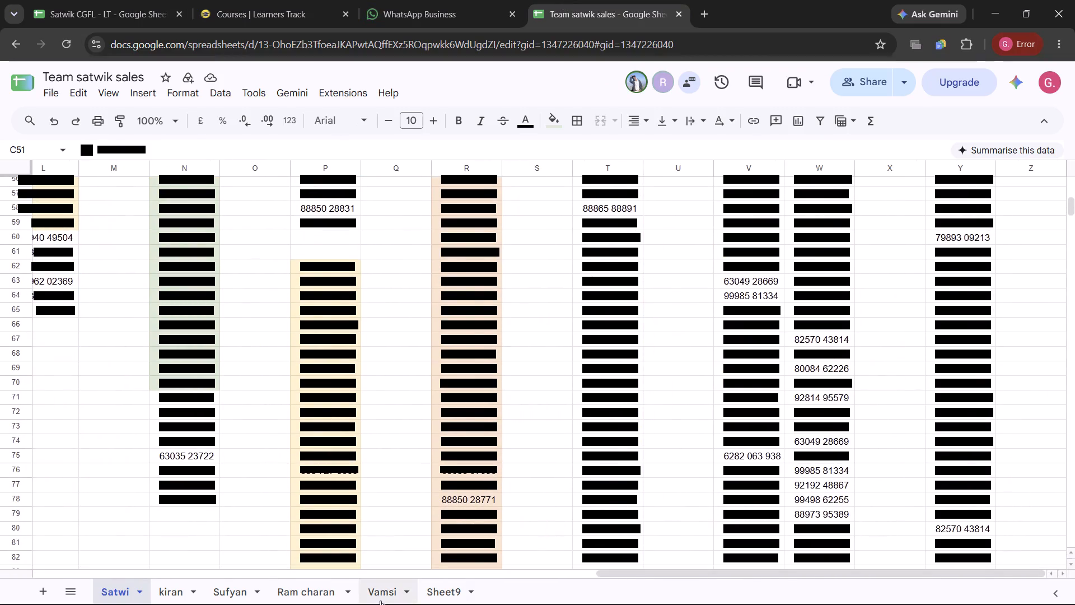
left_click(380, 601)
scroll(593, 550, "down", 2)
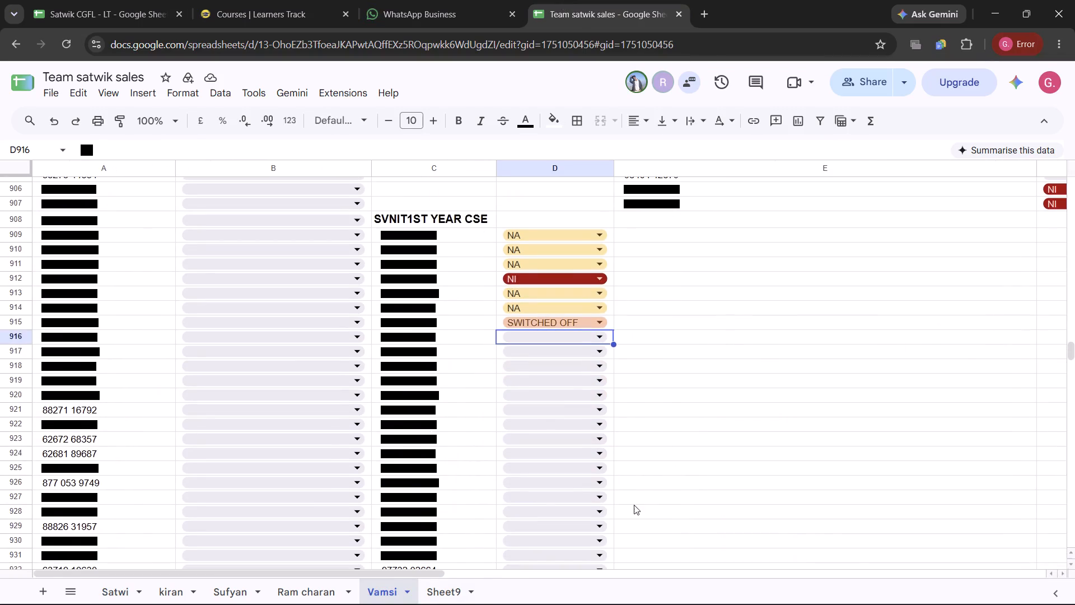
left_click_drag(614, 495, 591, 449)
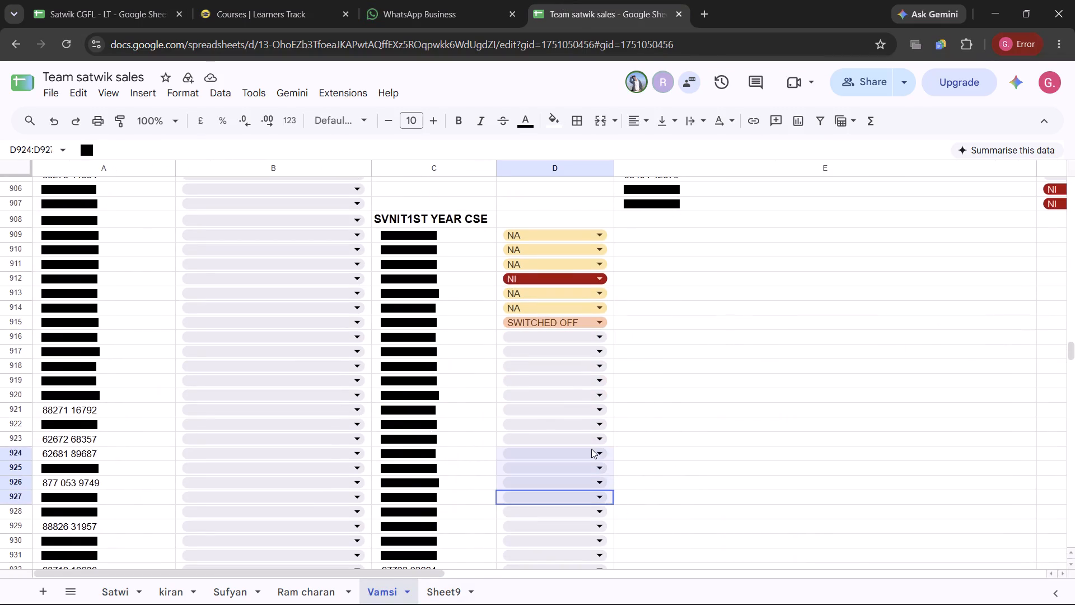
left_click_drag(591, 449, 581, 349)
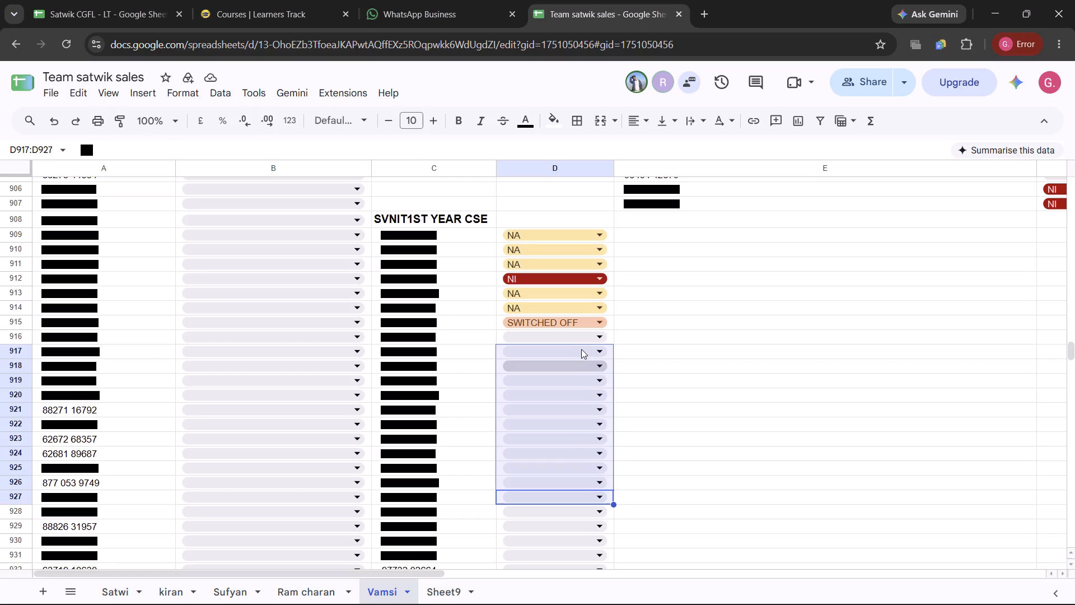
key("ctrl+c")
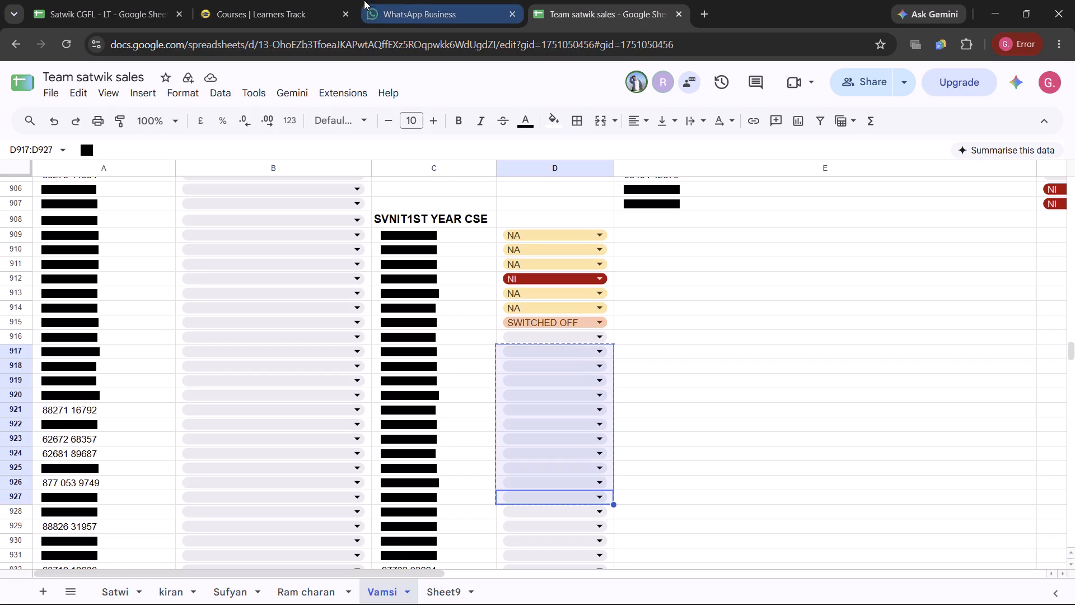
Paste the copied status dropdowns into Sheet2 of Satwik CGFL - LT, starting at J2 beside the assigned callers.
left_click(133, 0)
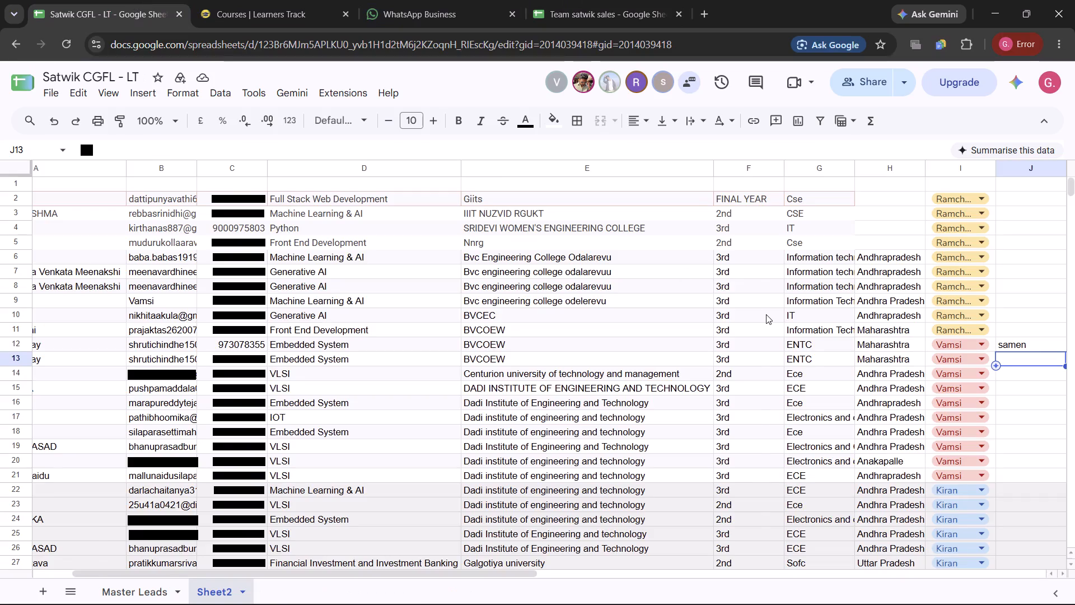
scroll(766, 314, "left", 5)
scroll(766, 314, "up", 1)
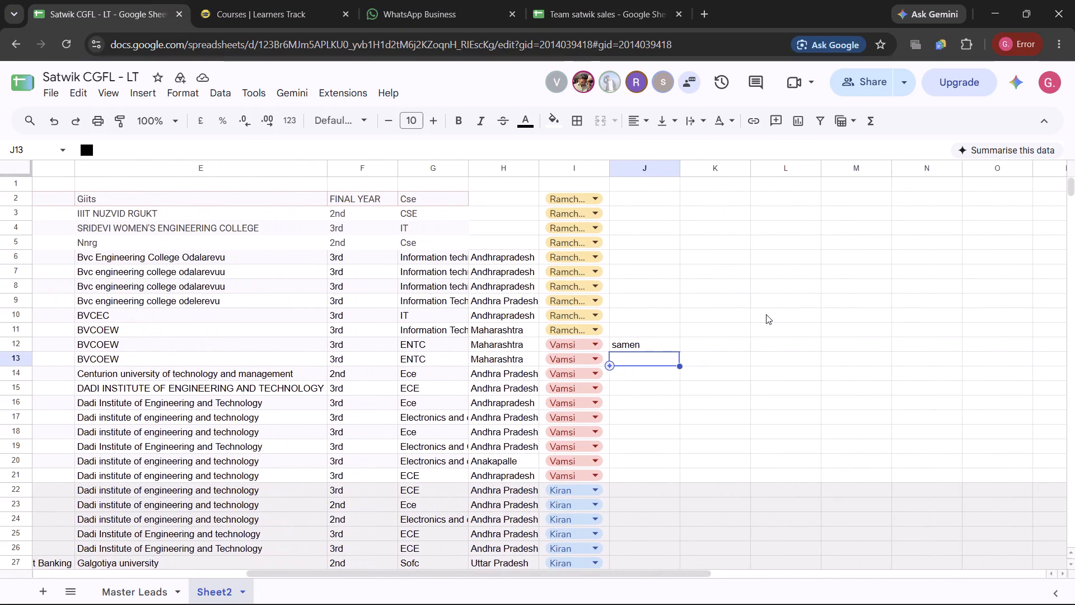
scroll(766, 314, "up", 1)
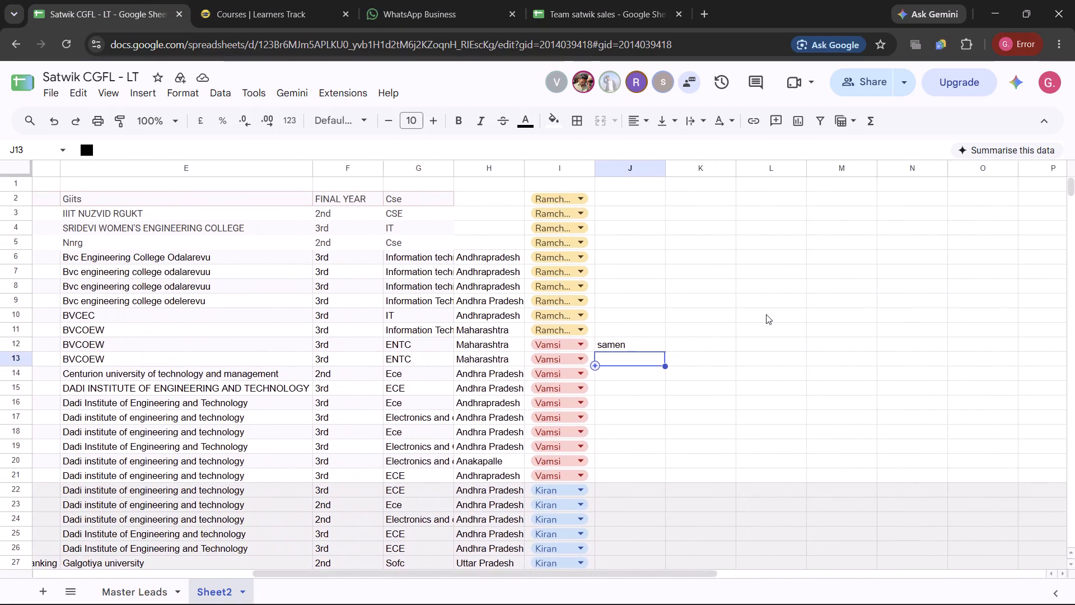
scroll(766, 314, "left", 1)
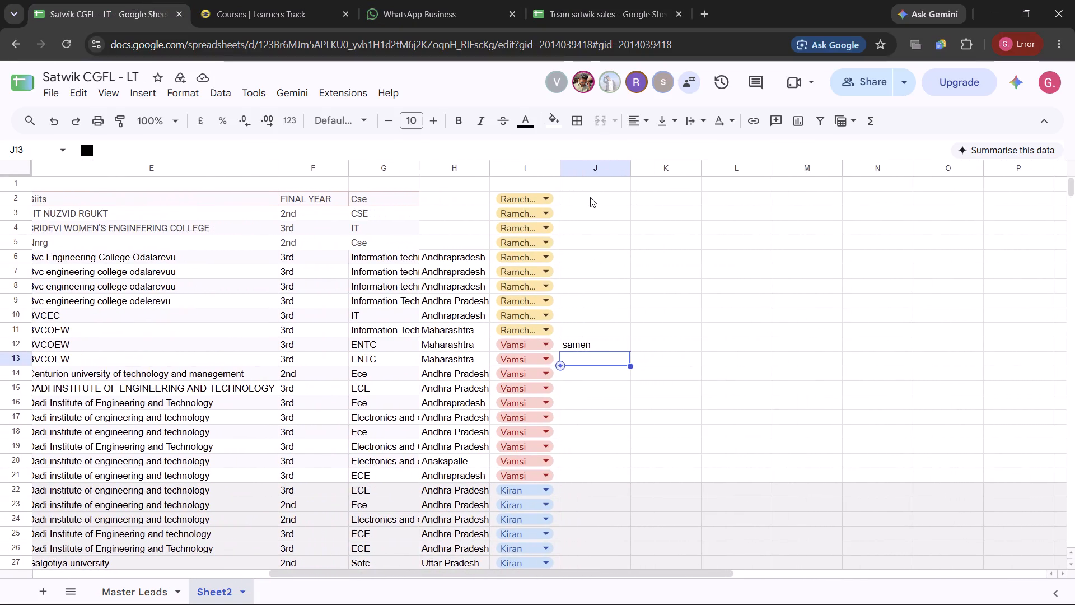
left_click(590, 197)
key("ctrl+v")
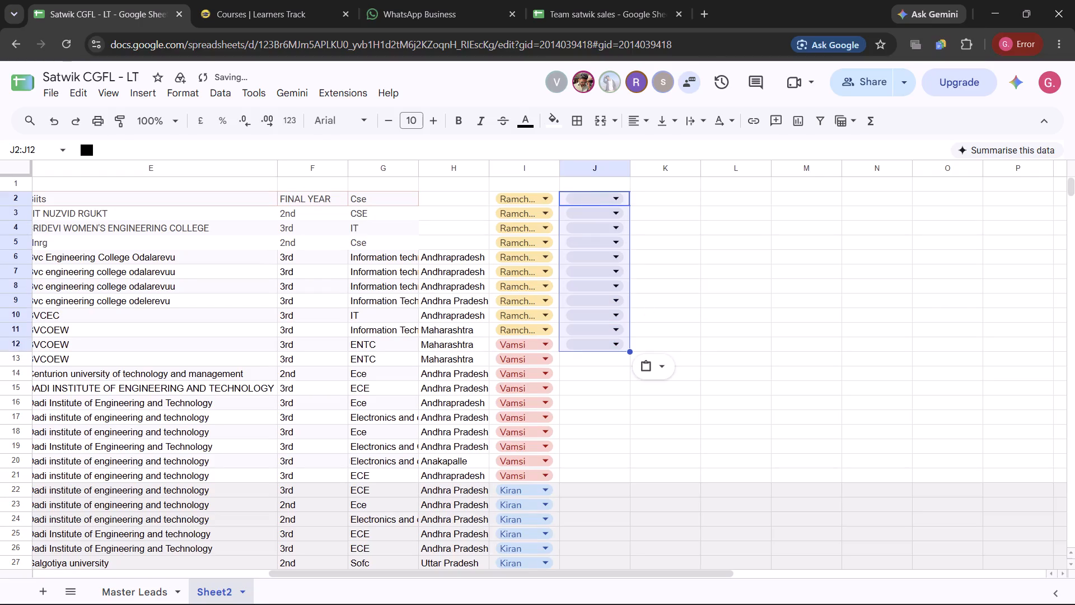
Extend the column J status dropdowns from J2:J12 down to J21, the last row assigned to Vamsi.
left_click_drag(629, 350, 611, 508)
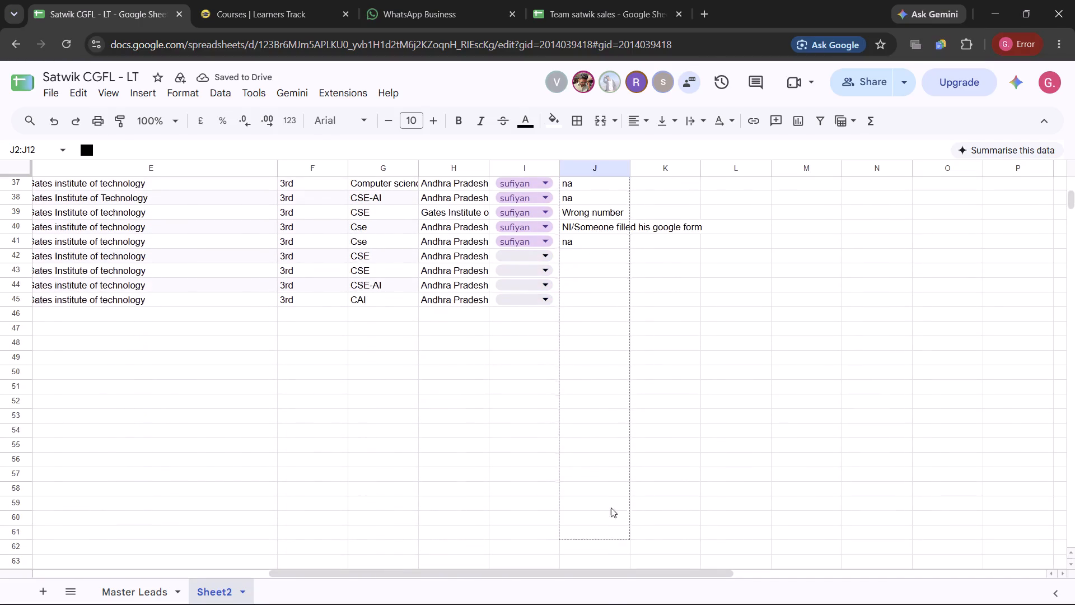
left_click_drag(611, 508, 600, 240)
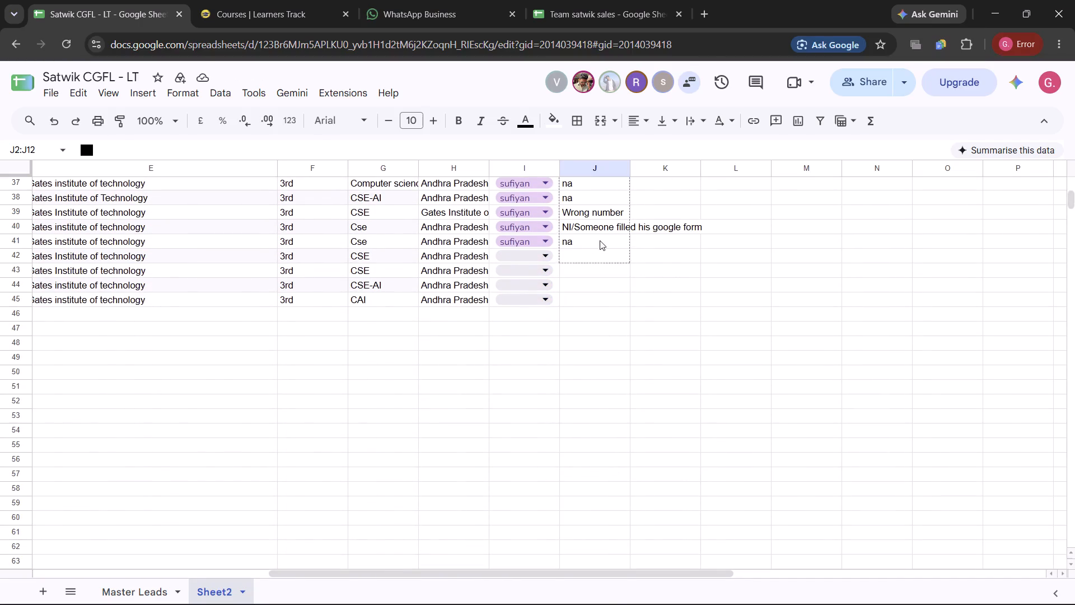
left_click_drag(600, 240, 619, 350)
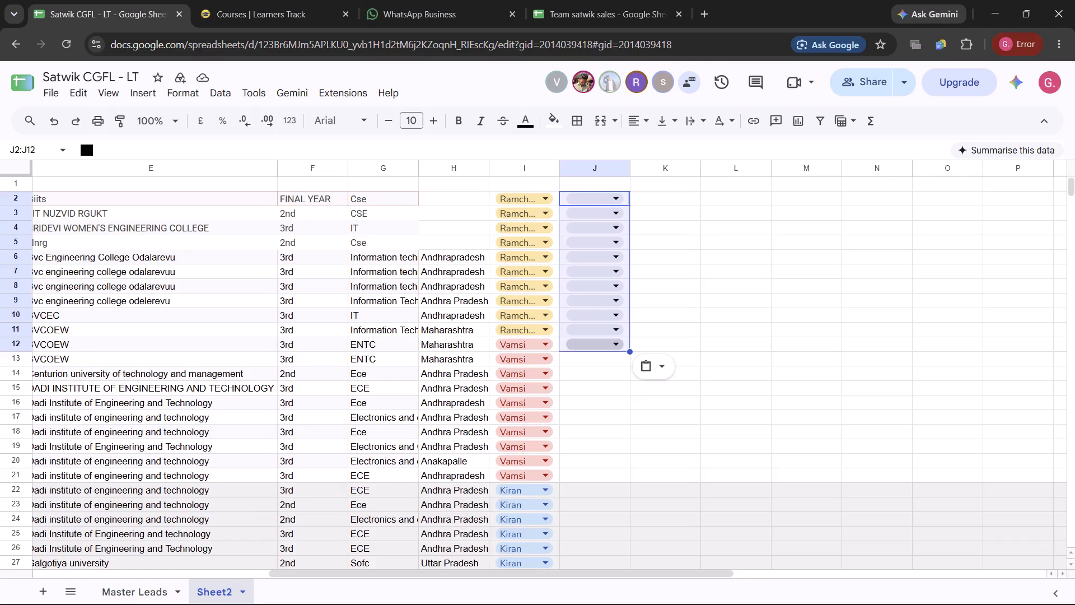
left_click_drag(619, 350, 596, 476)
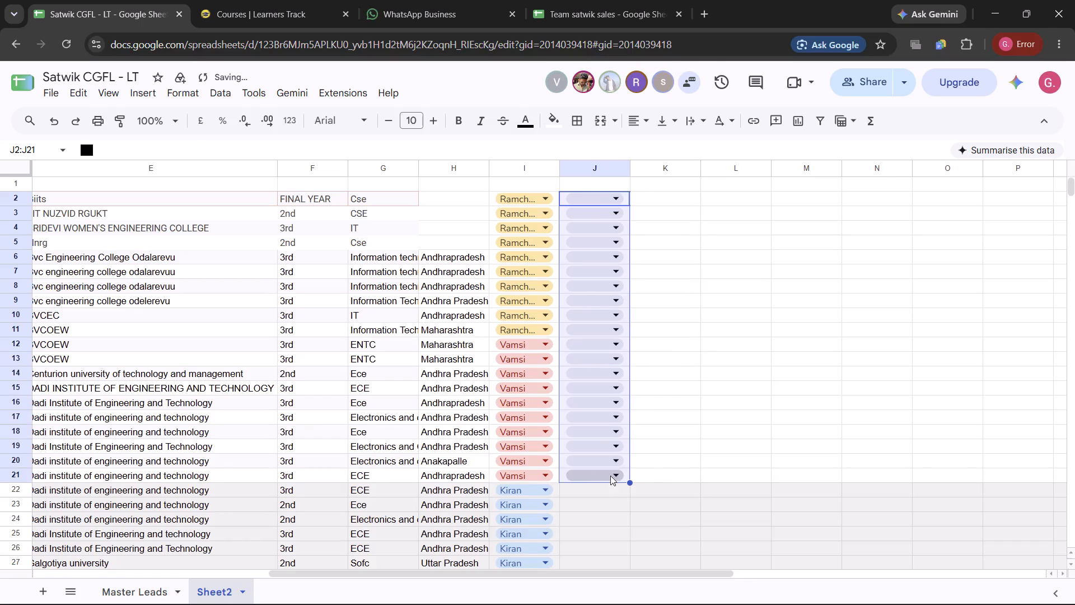
left_click(683, 440)
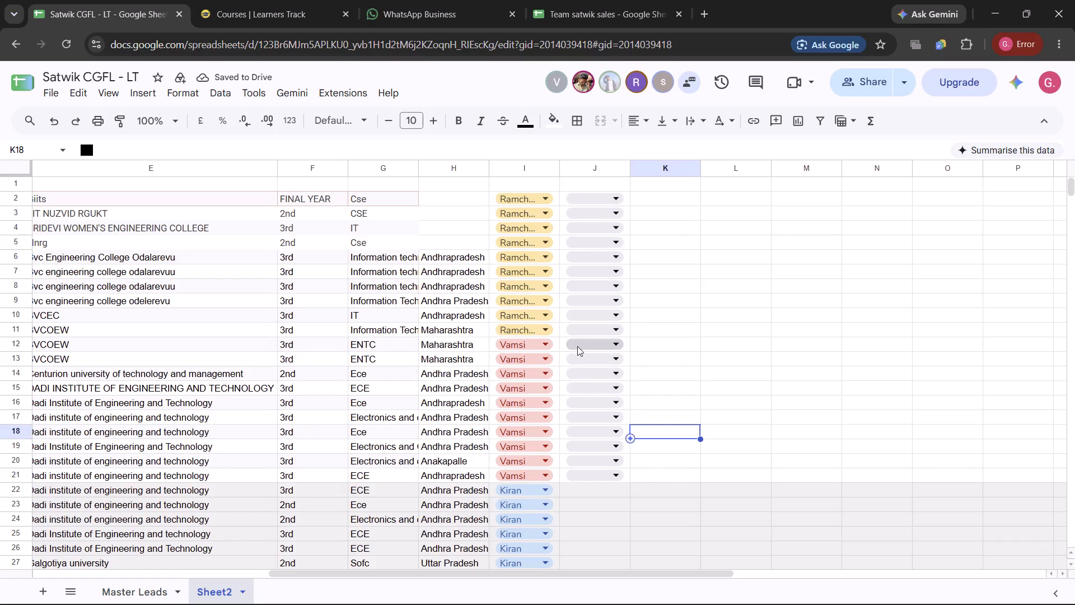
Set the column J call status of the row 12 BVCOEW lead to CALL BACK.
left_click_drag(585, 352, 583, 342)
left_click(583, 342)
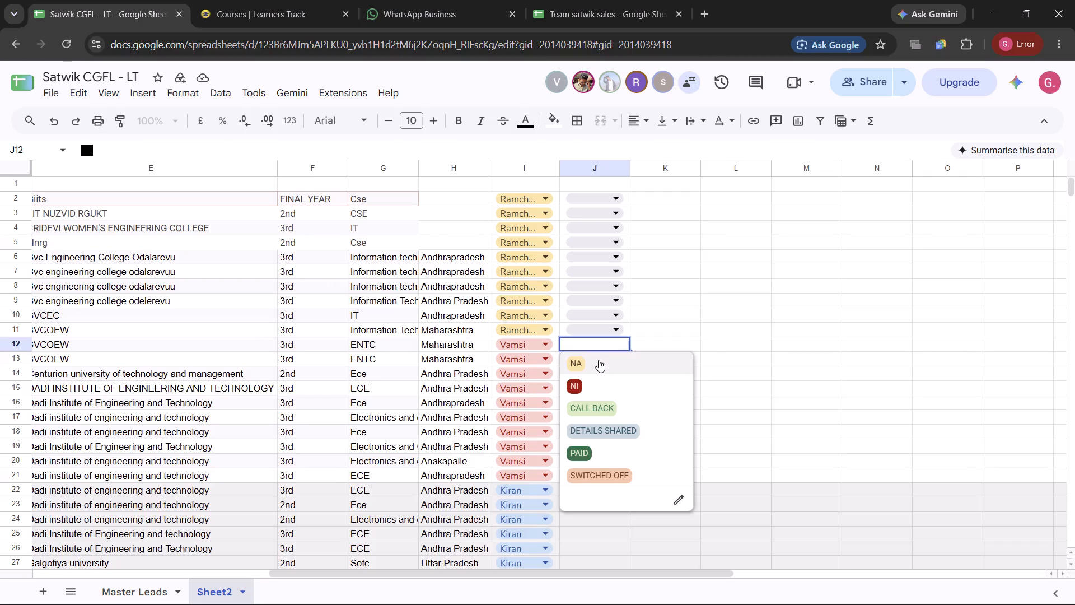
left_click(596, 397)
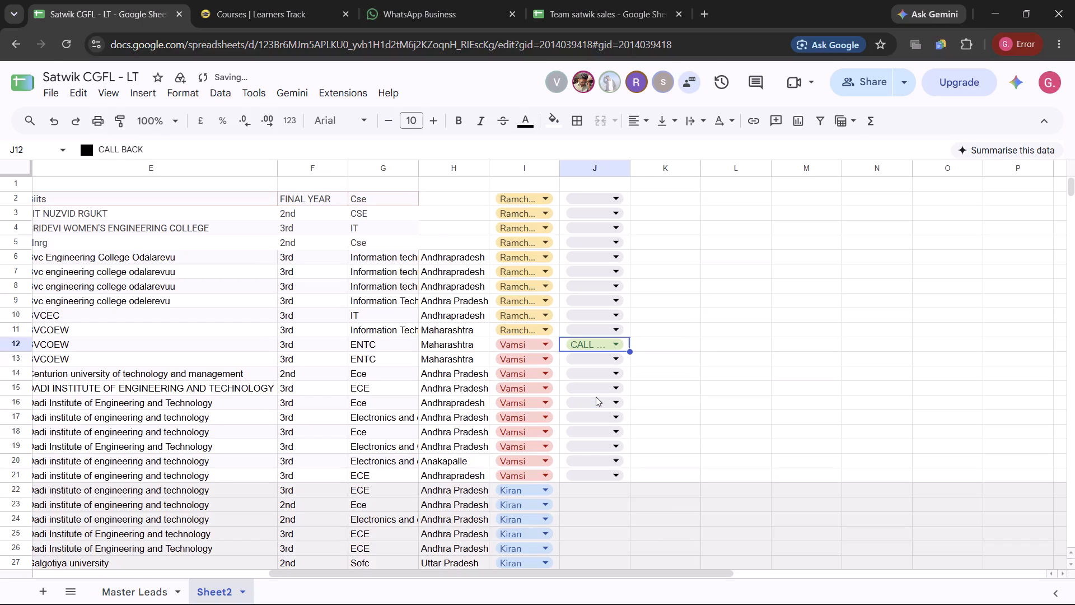
Change the call status of the row 12 BVCOEW lead in J12 to NA.
left_click(593, 348)
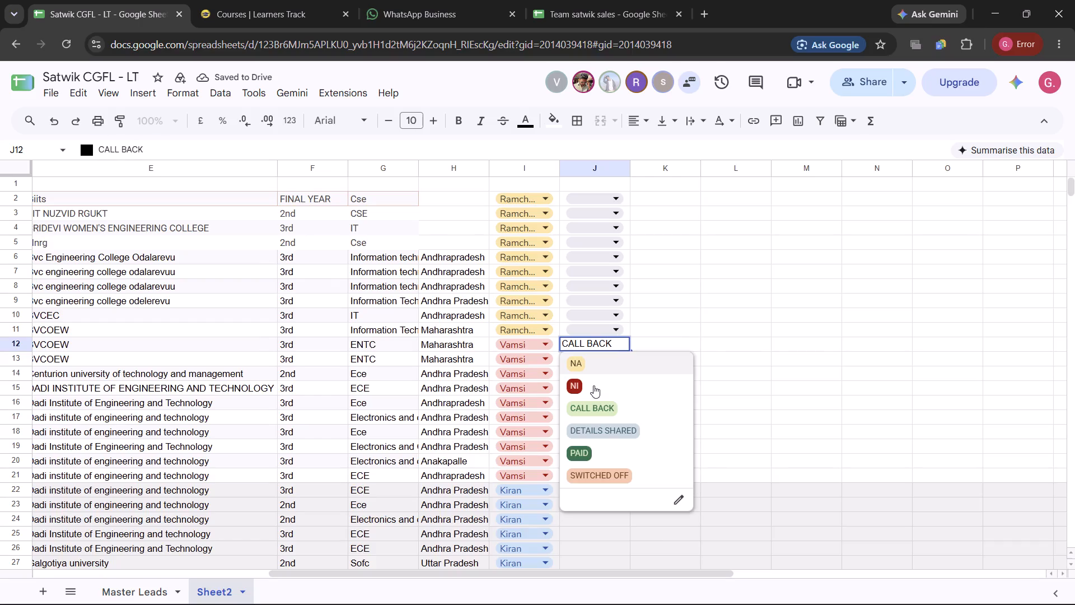
left_click(650, 339)
left_click(615, 344)
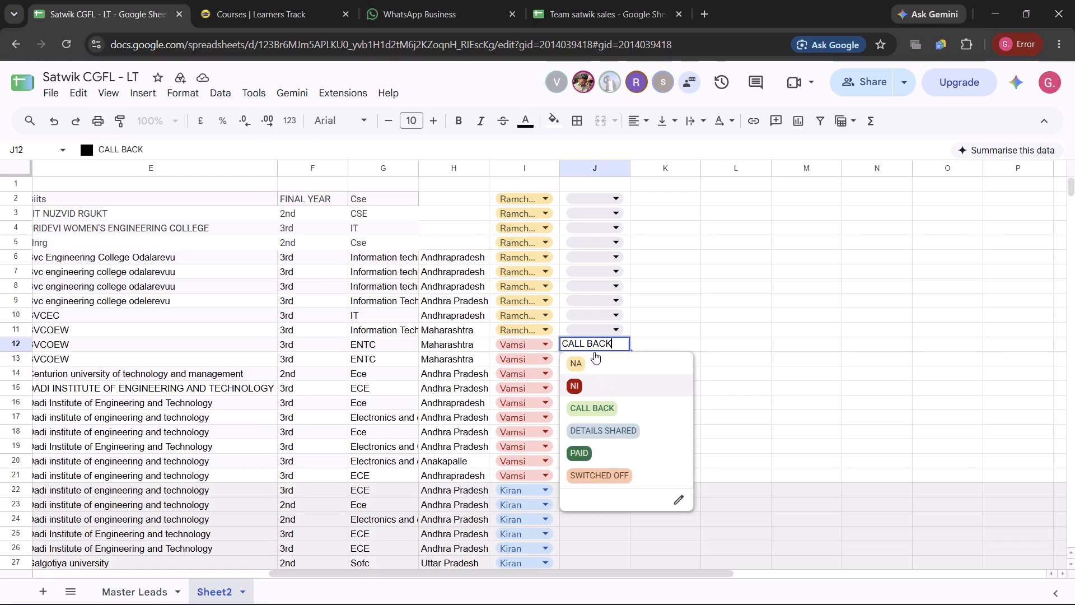
left_click(594, 352)
Enter the remark "same number" in K12, beside the row 12 lead's call status.
double_click(661, 340)
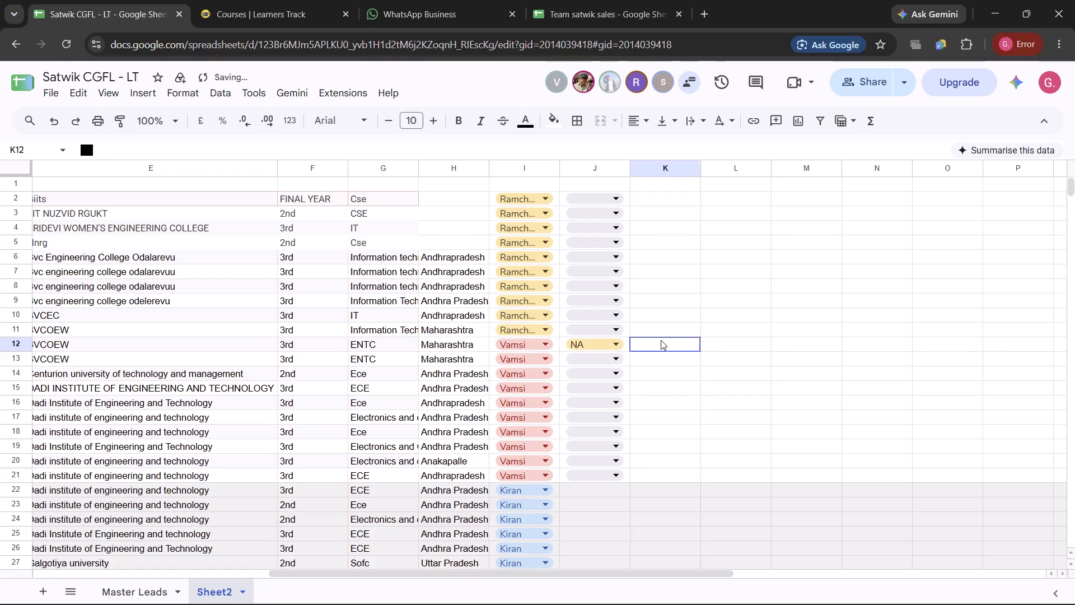
type("same")
key("space")
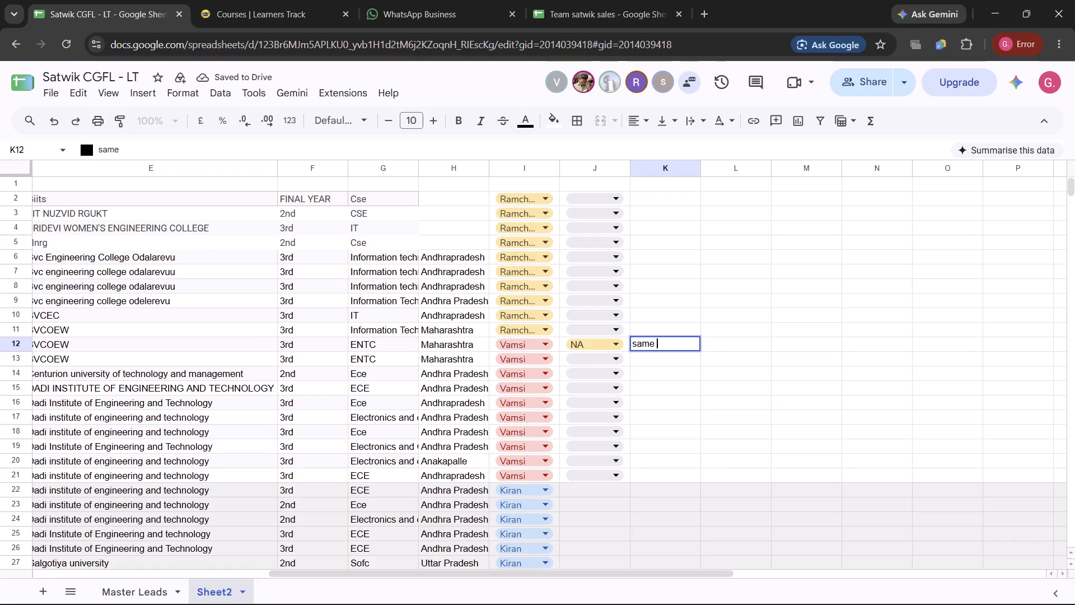
type("number")
key("space")
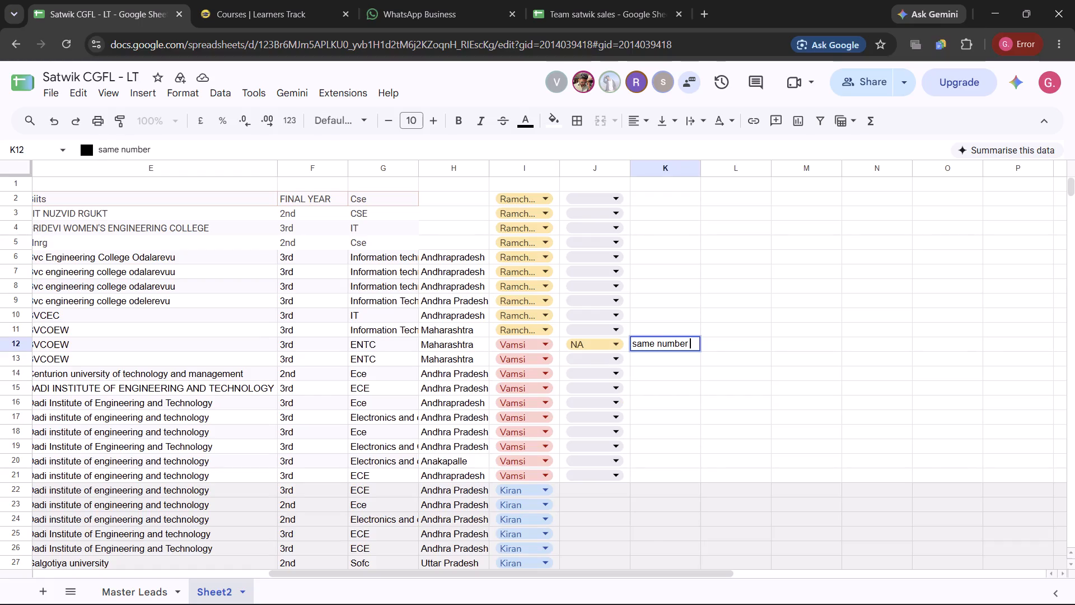
key("Down")
key("Down")
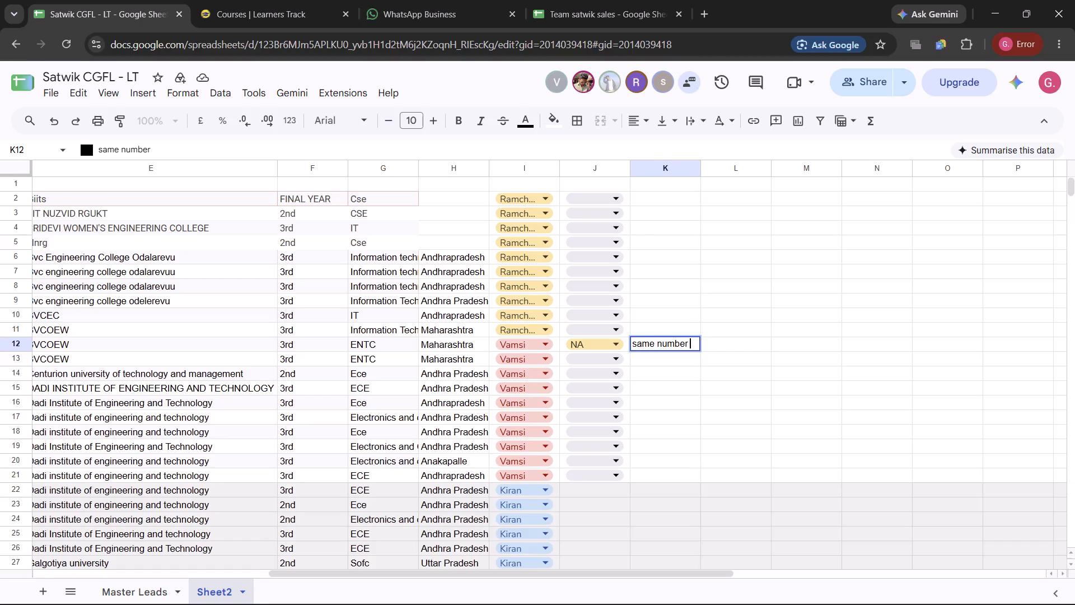
key("Return")
Set the call status of the row 13 BVCOEW lead in J13 to CALL BACK.
key("Left")
type("cal")
key("Return")
Enter the callback time "at 5 pm" as the remark in K13 for the row 13 lead.
key("Right")
key("Up")
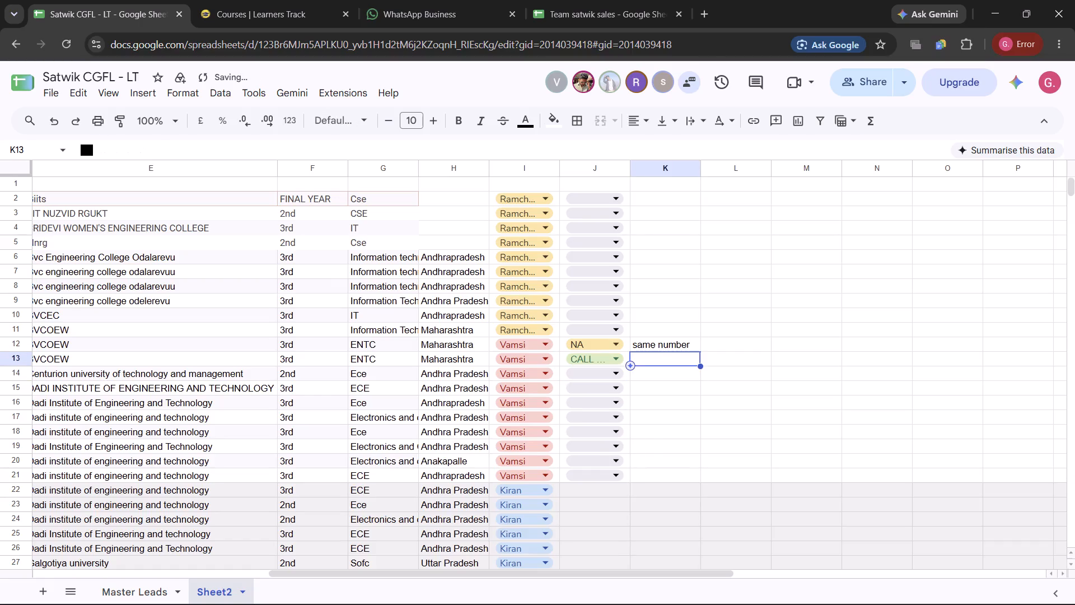
type("at")
key("space")
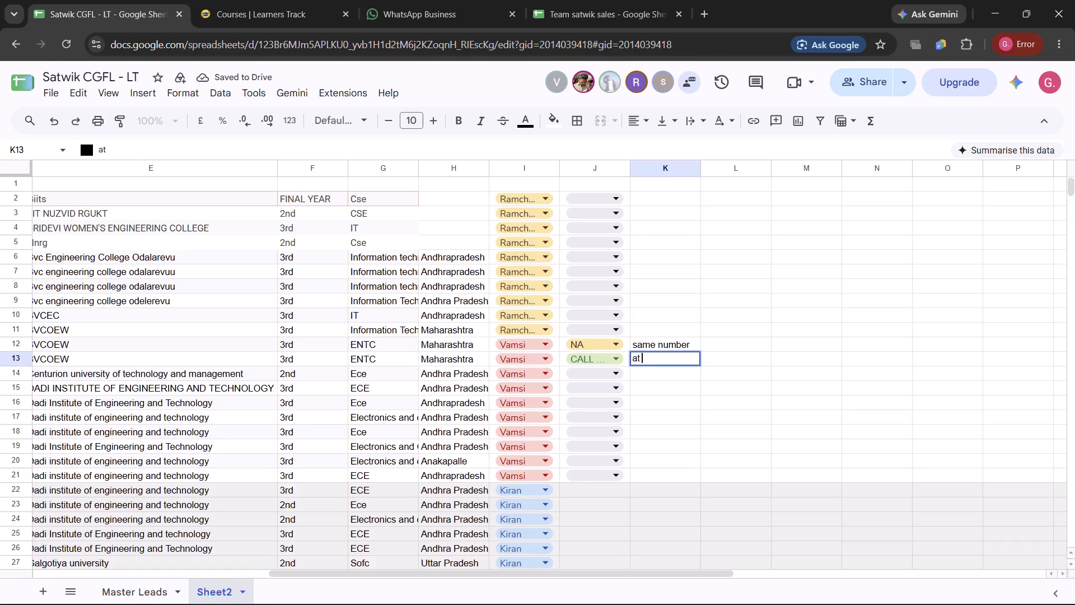
type("5")
key("space")
type("0n")
key("space")
key("BackSpace")
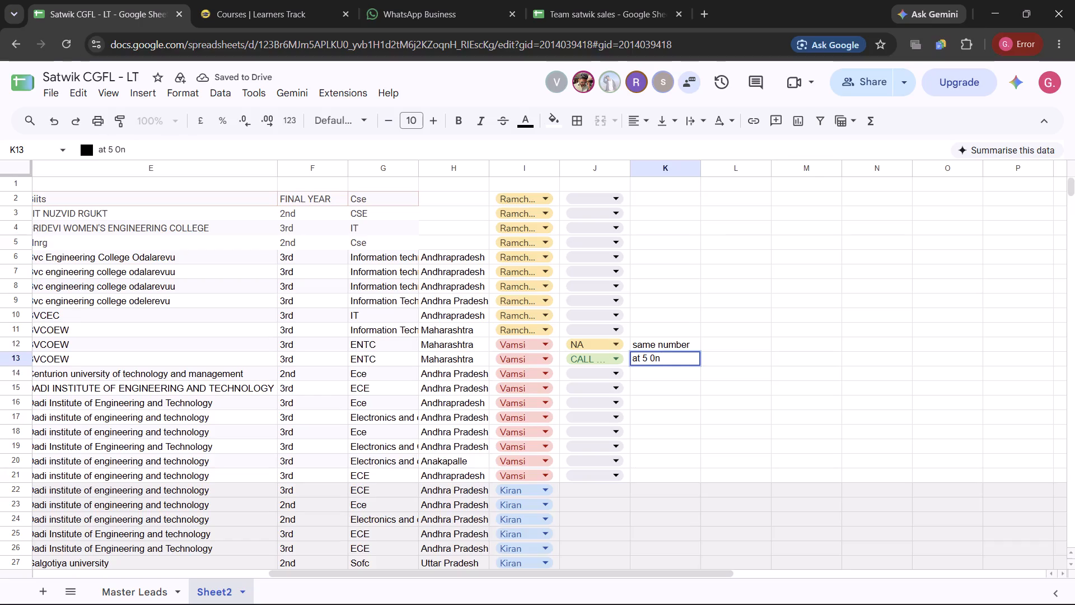
key("BackSpace")
key("BackSpace")
key("BackSpace")
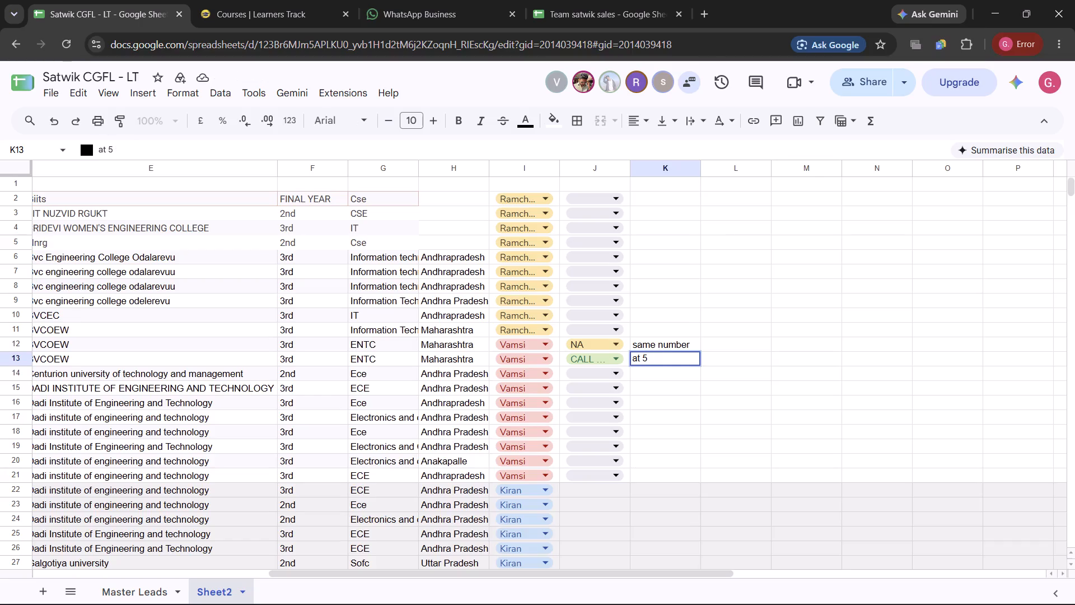
key("space")
type("pm")
key("Down")
Examine the row 14 Centurion university VLSI record, going from its status cell back to the name in column A.
key("Left")
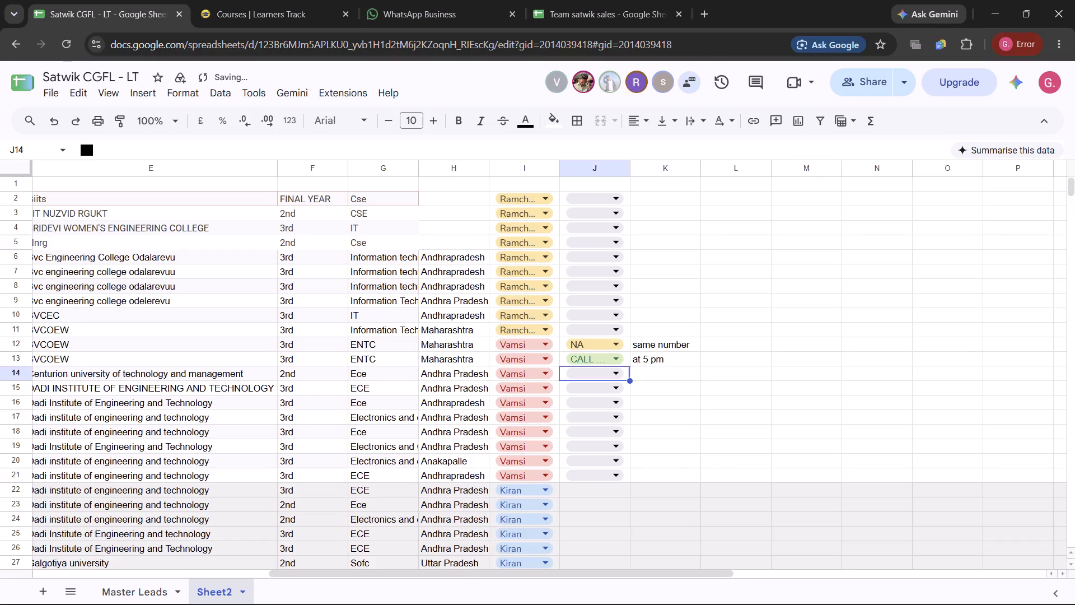
key("Left")
key("Left")
key("Left")
key("Left")
key("Left")
key("Left")
key("Left")
key("Left")
key("Left")
key("Left")
key("Left")
key("Left")
key("Left")
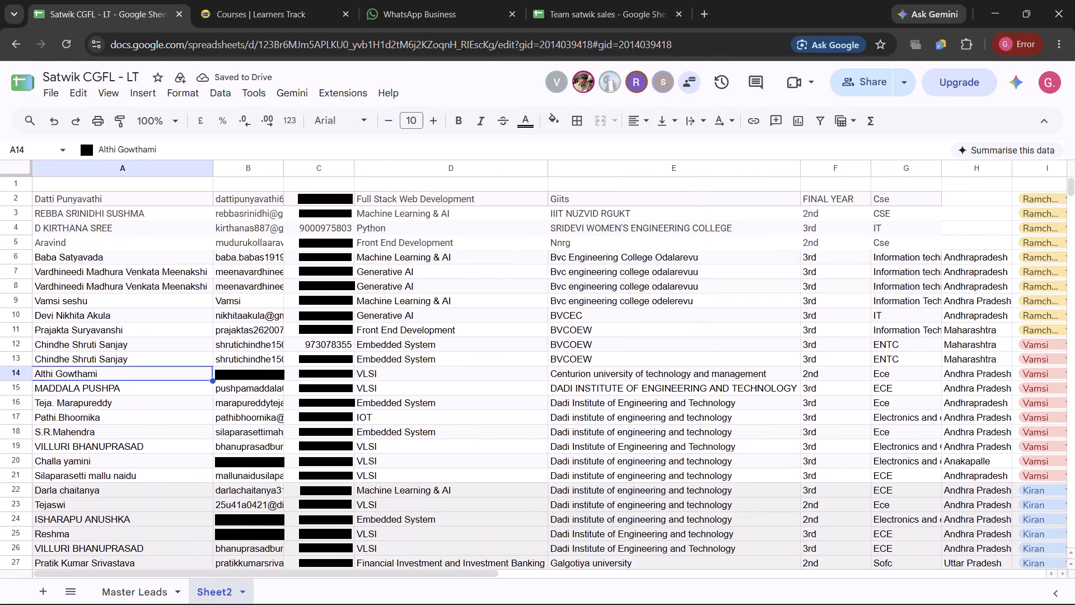
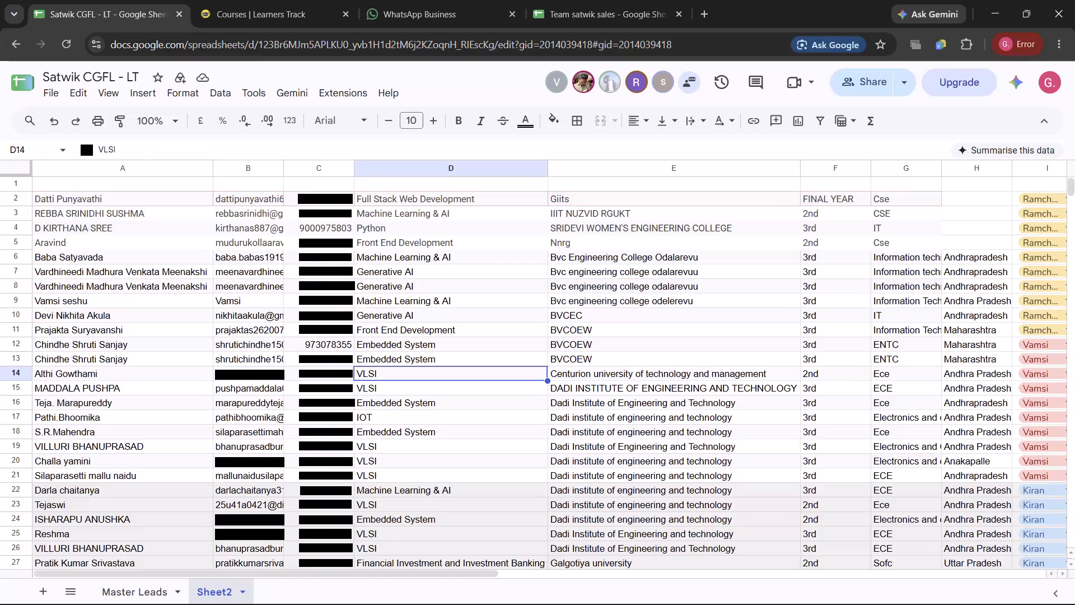
Set the call status of the row 14 Centurion university VLSI lead in J14 to CALL BACK.
key("Right")
key("Right")
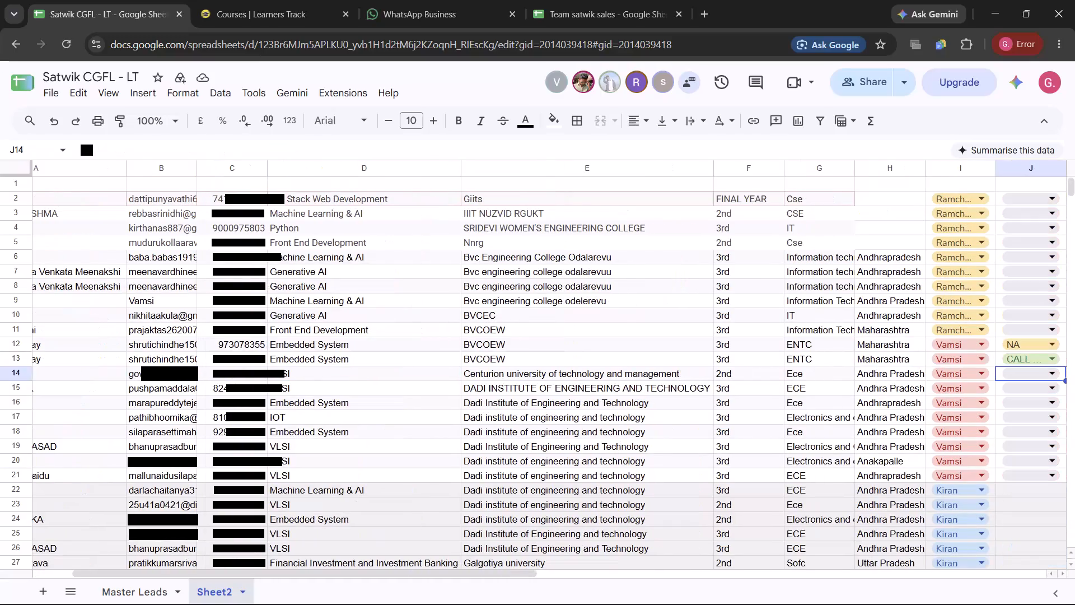
type("call")
key("Return")
key("Down")
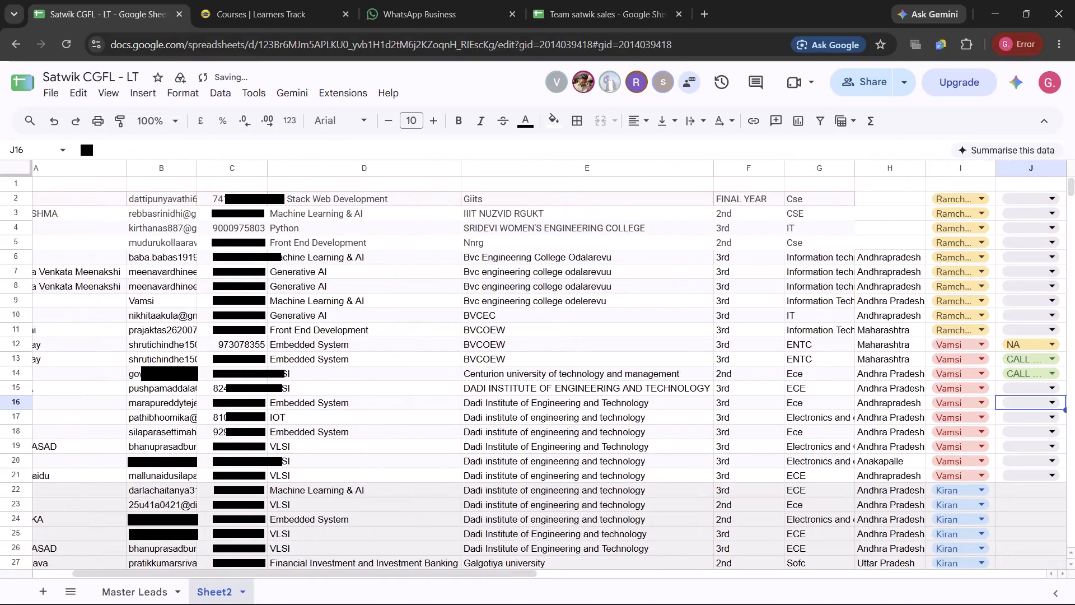
Enter the callback time "at 6 pm," as the remark in K14 for the row 14 lead.
key("Up")
key("Up")
key("Right")
key("Right")
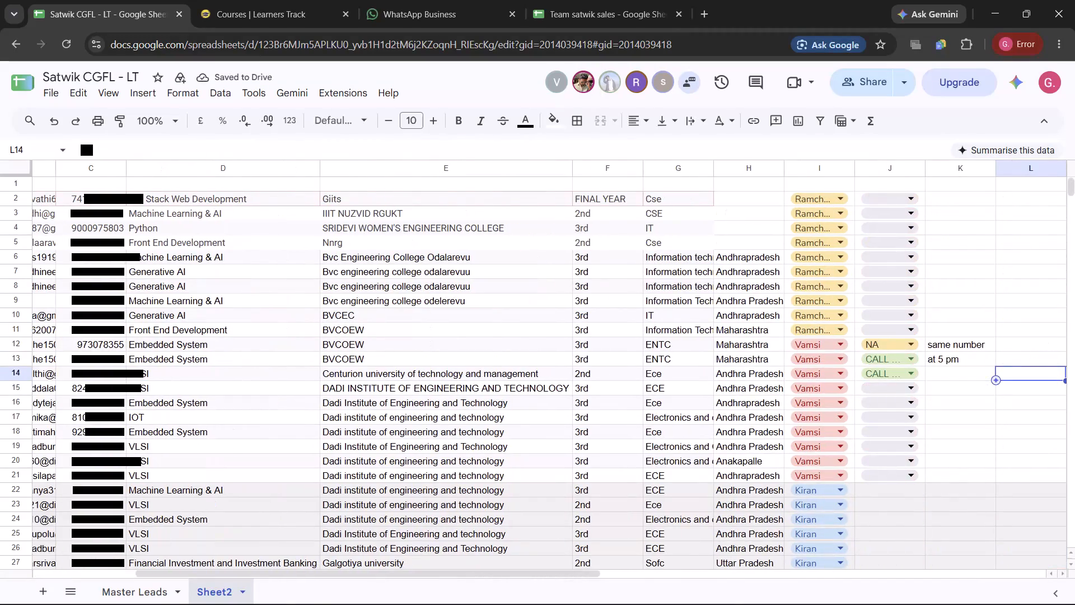
key("Left")
type("at")
key("space")
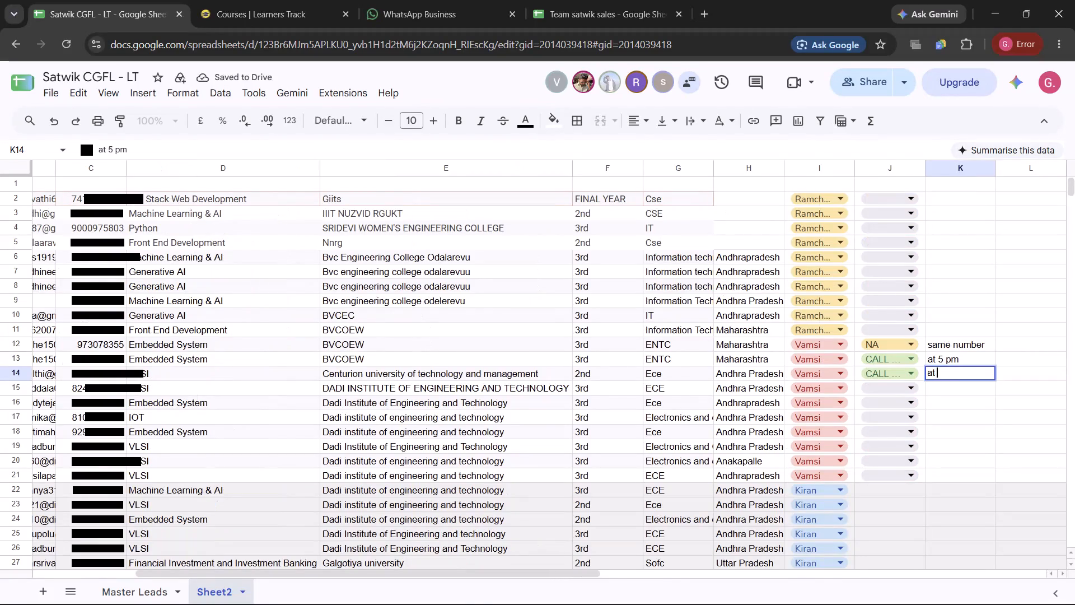
type("ev")
key("BackSpace")
key("BackSpace")
type("6 pm,")
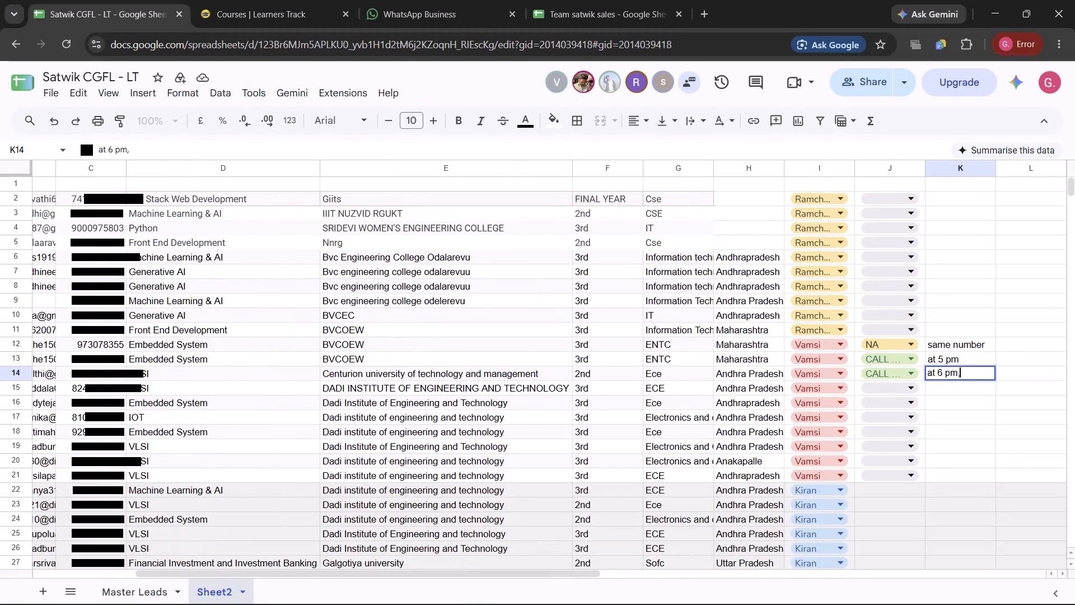
key("space")
key("Return")
Examine the row 15 Dadi Institute VLSI record, going from its assignee cell back to the name in column A.
key("Left")
key("Left")
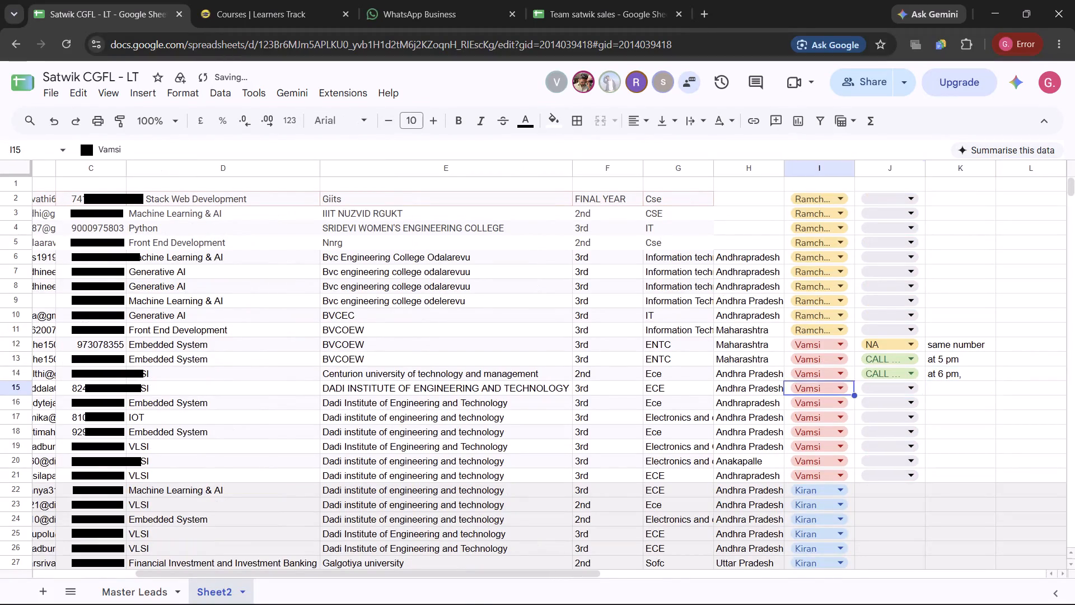
key("Left")
key("Left")
key("Left")
key("Left")
key("Left")
key("Left")
key("Left")
key("Left")
key("Left")
key("Left")
key("Left")
key("Left")
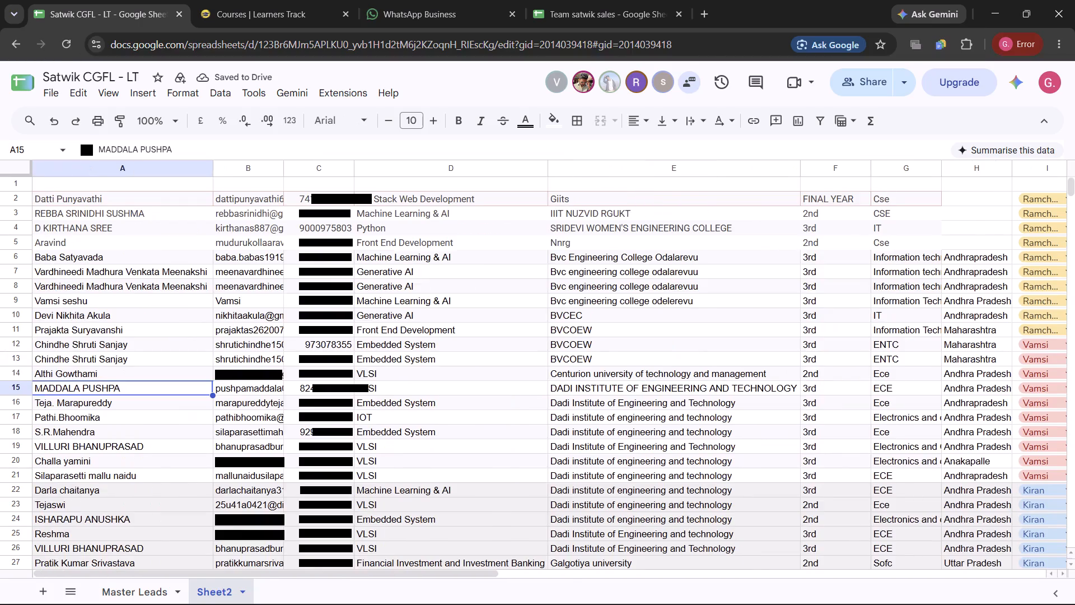
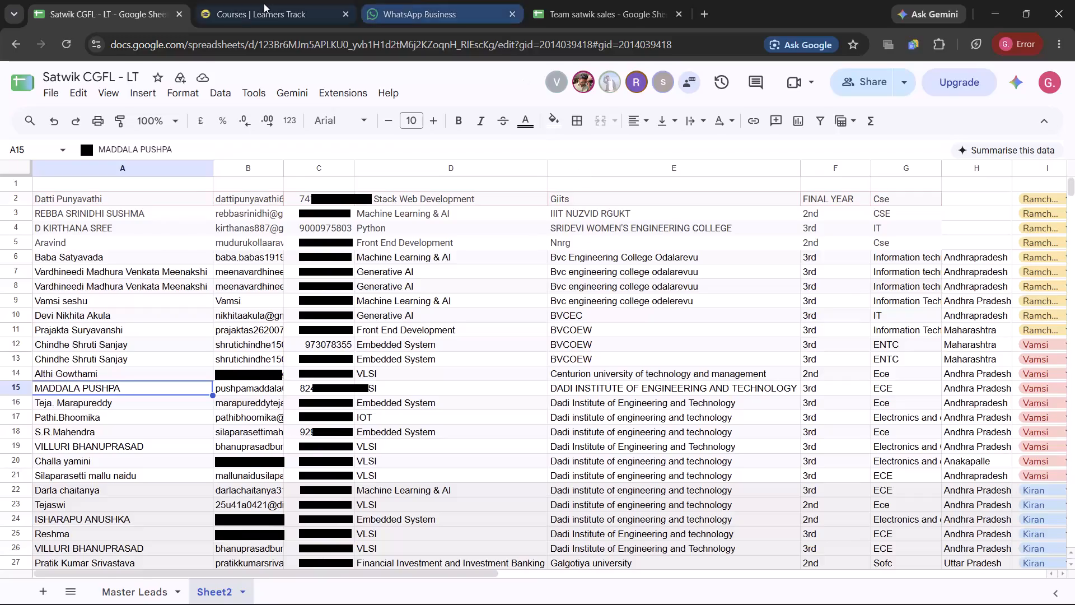
Switch to the Learners Track courses page and open the VLSI course from the Engineering courses.
left_click(264, 3)
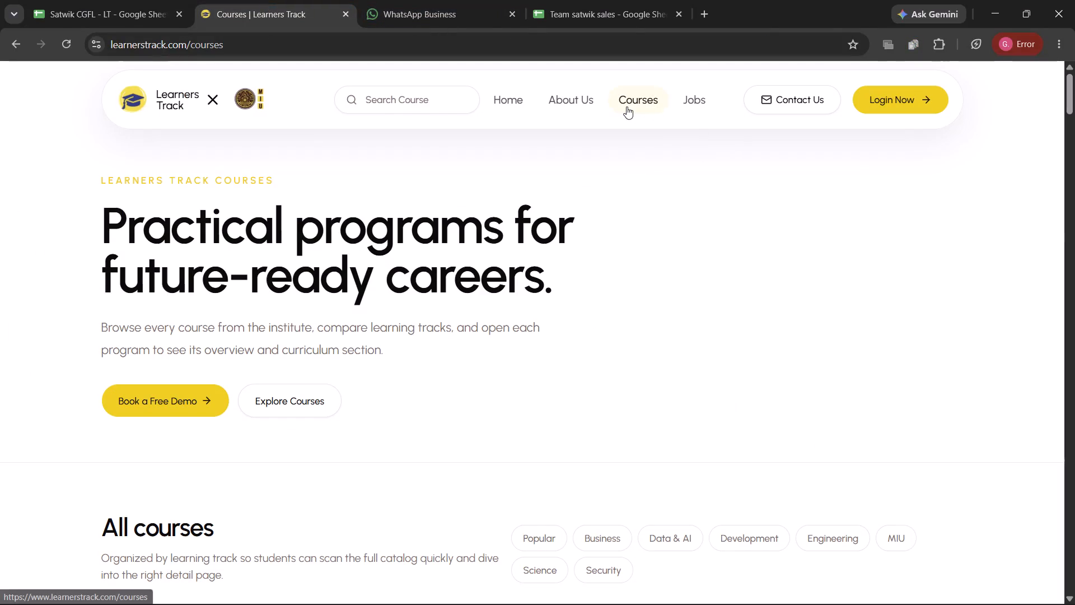
left_click(627, 106)
left_click(627, 106)
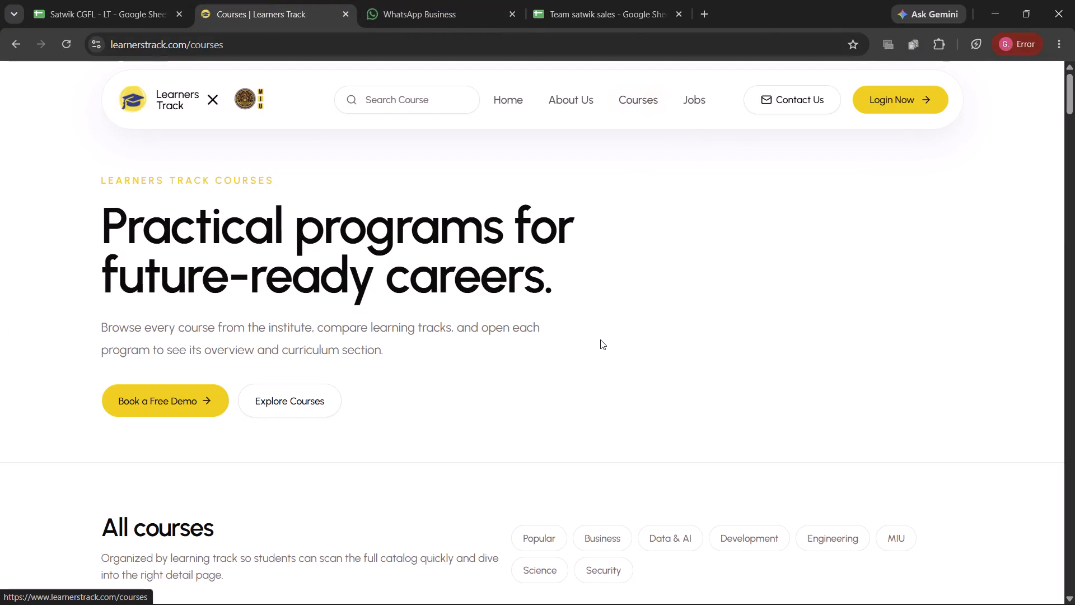
scroll(600, 339, "down", 8)
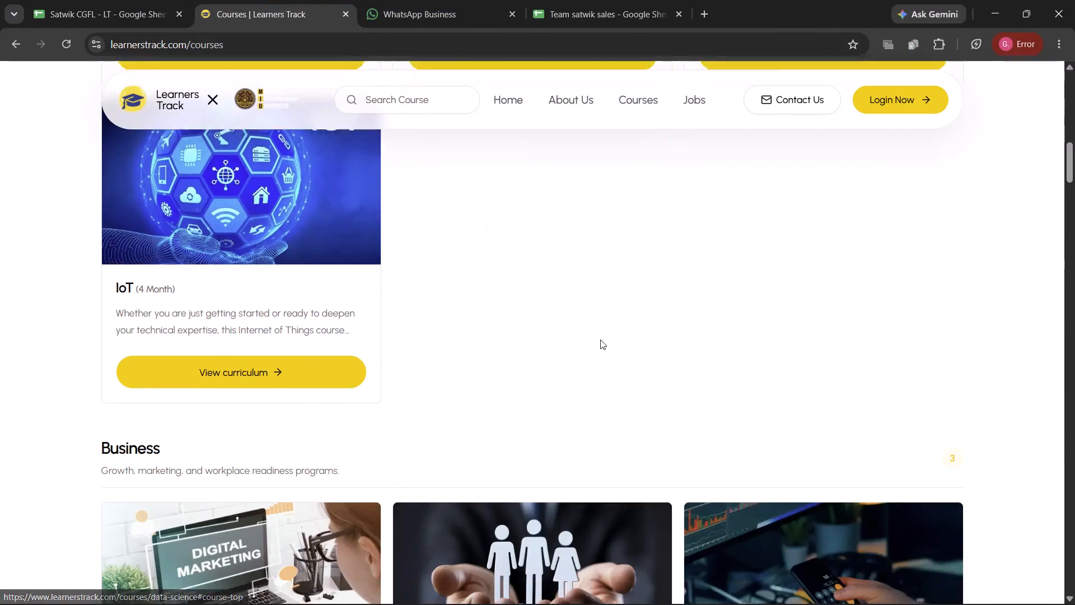
scroll(568, 339, "down", 3)
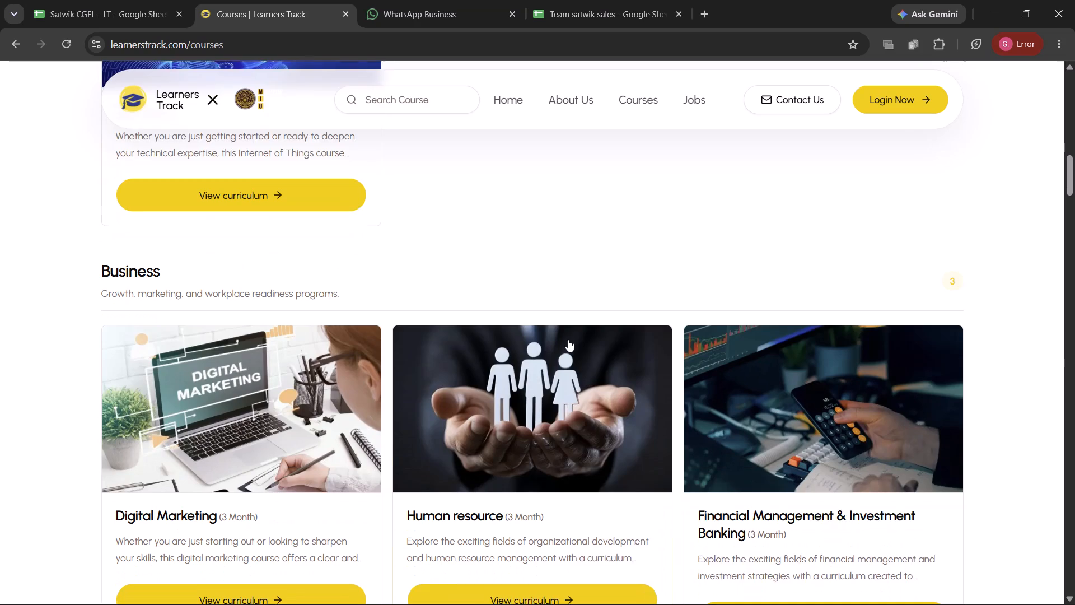
scroll(568, 339, "down", 5)
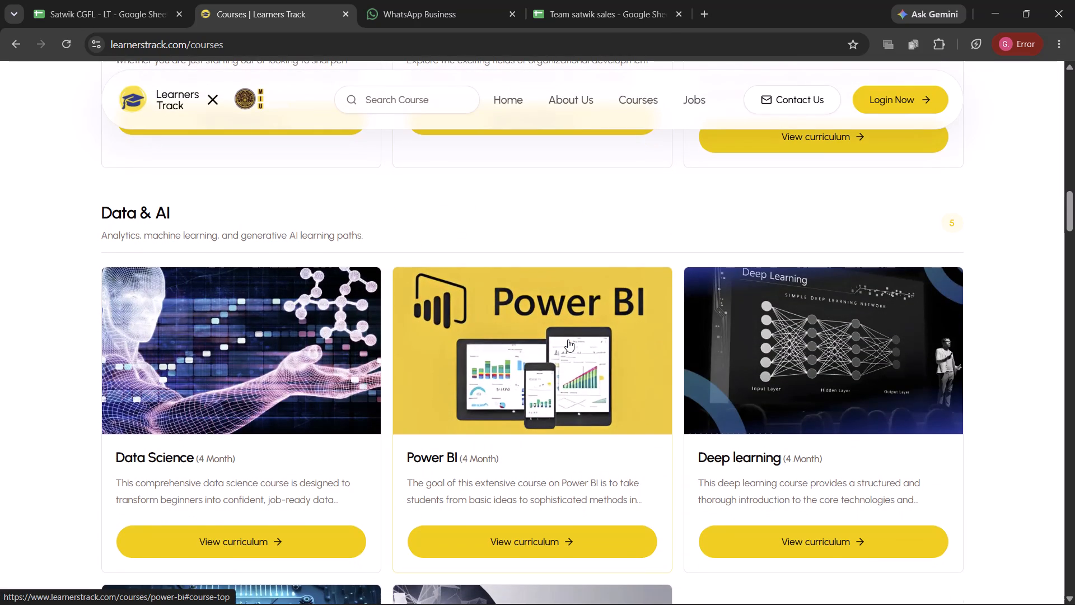
scroll(568, 339, "down", 4)
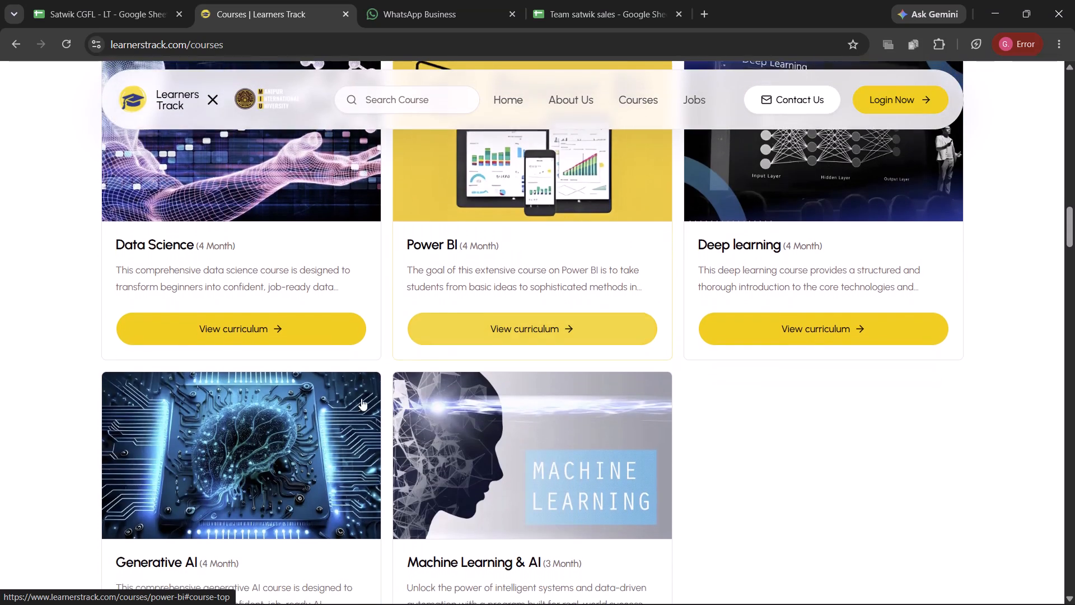
scroll(300, 514, "down", 8)
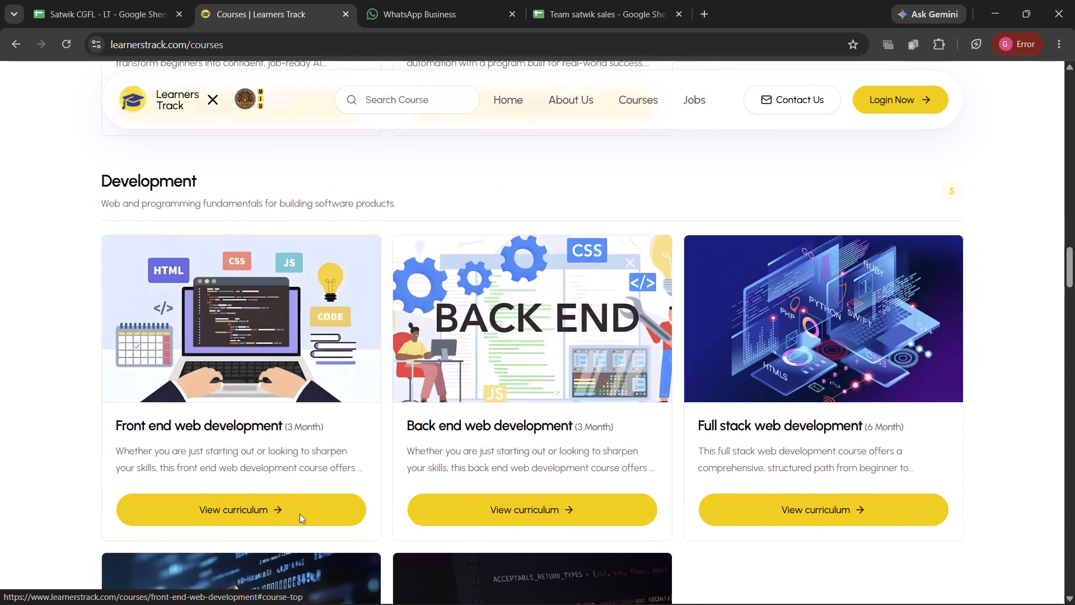
scroll(300, 514, "down", 6)
left_click(300, 449)
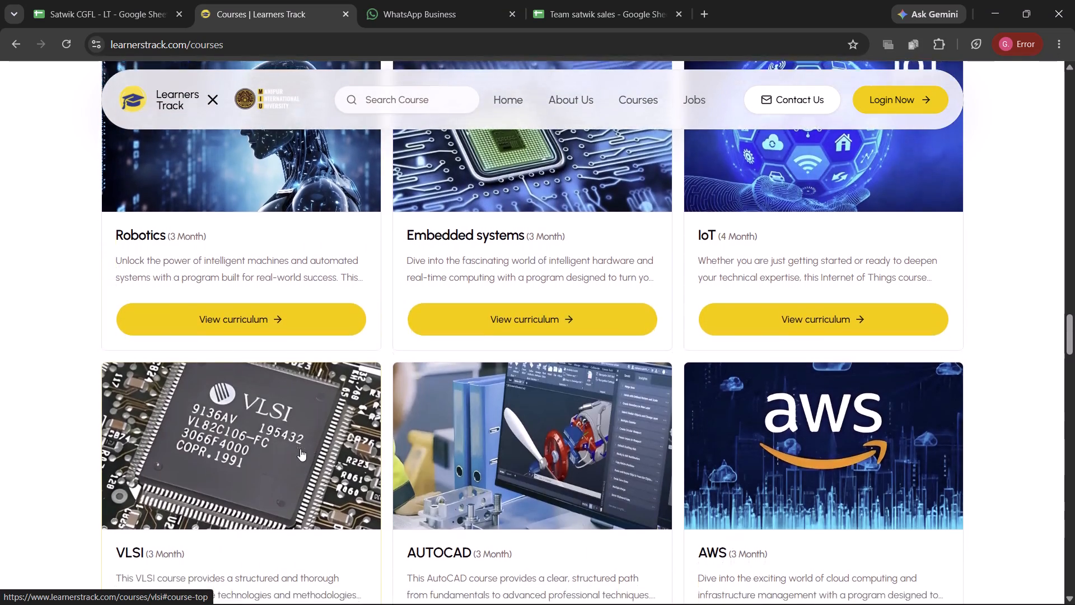
Examine the fees and included features of the Smart Learning and Advance Learning programs on the VLSI course page.
scroll(461, 437, "down", 12)
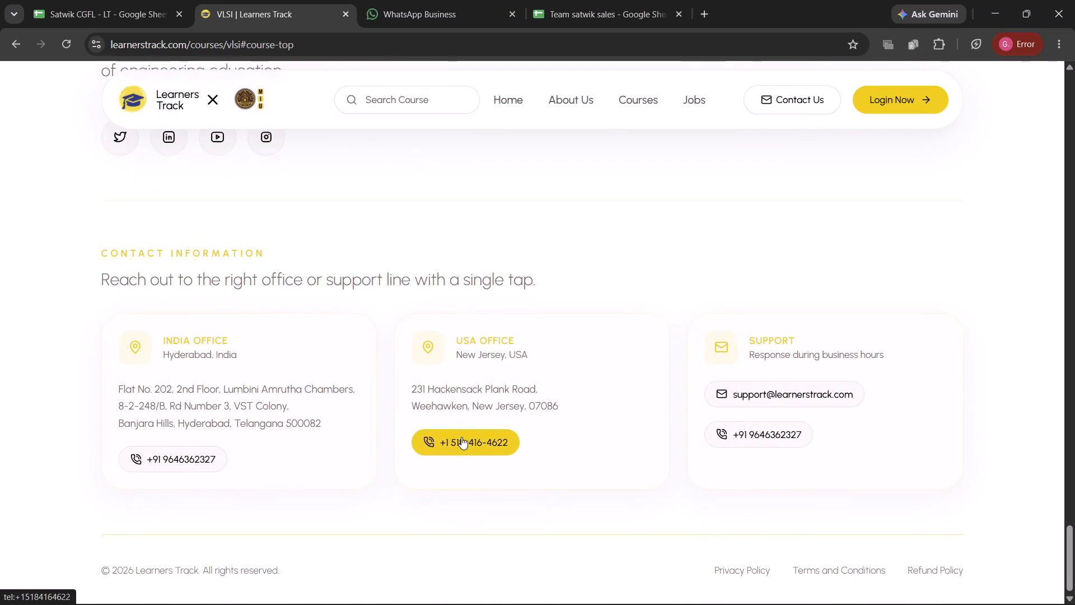
scroll(441, 415, "down", 5)
scroll(441, 415, "up", 7)
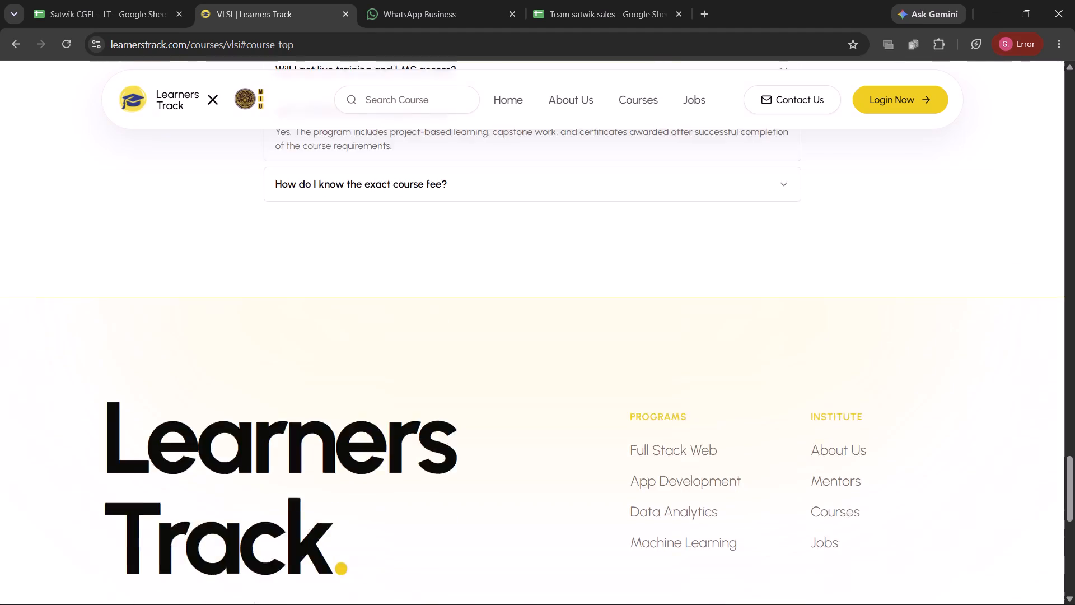
scroll(441, 415, "up", 2)
scroll(441, 415, "right", 1)
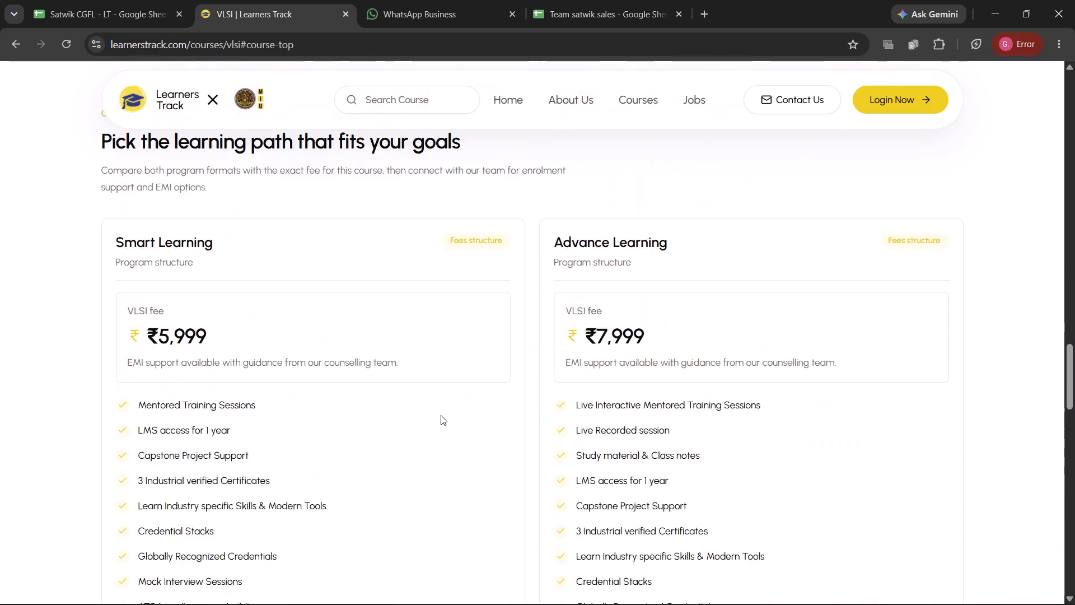
scroll(441, 415, "right", 1)
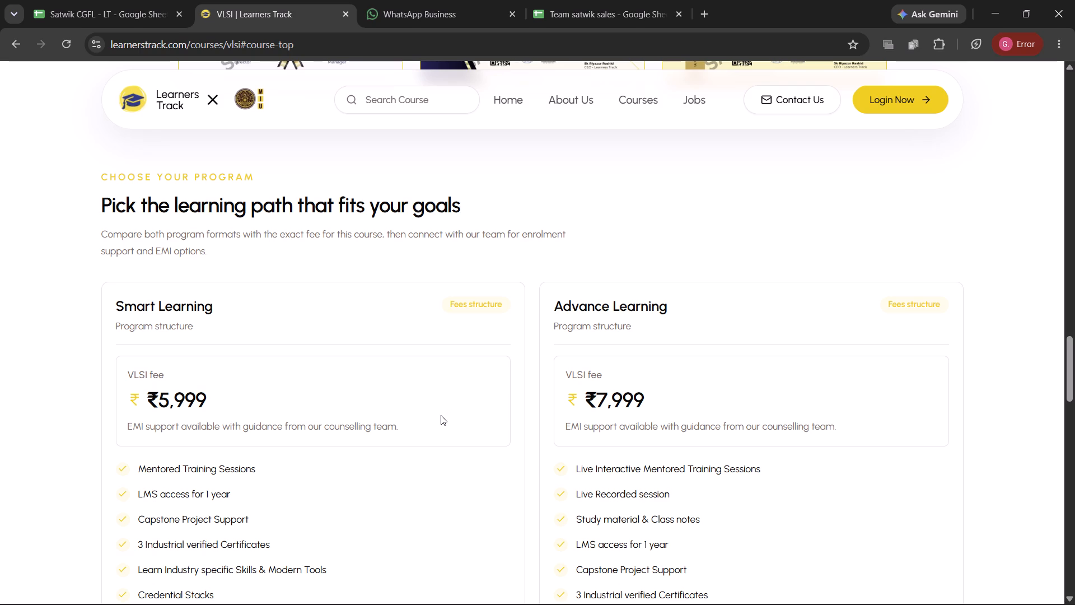
scroll(441, 415, "down", 5)
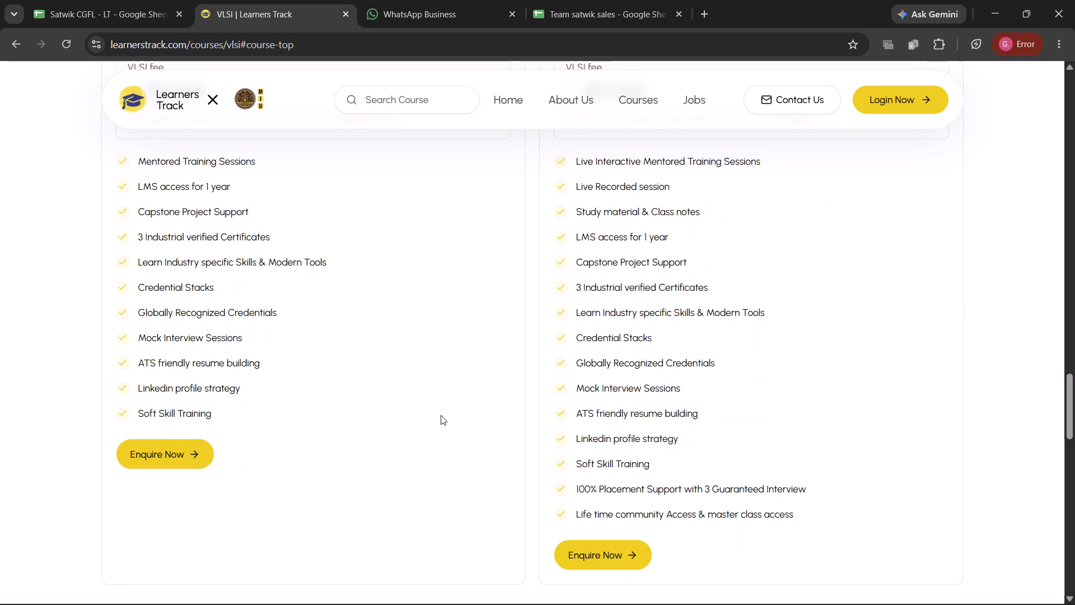
scroll(441, 415, "up", 4)
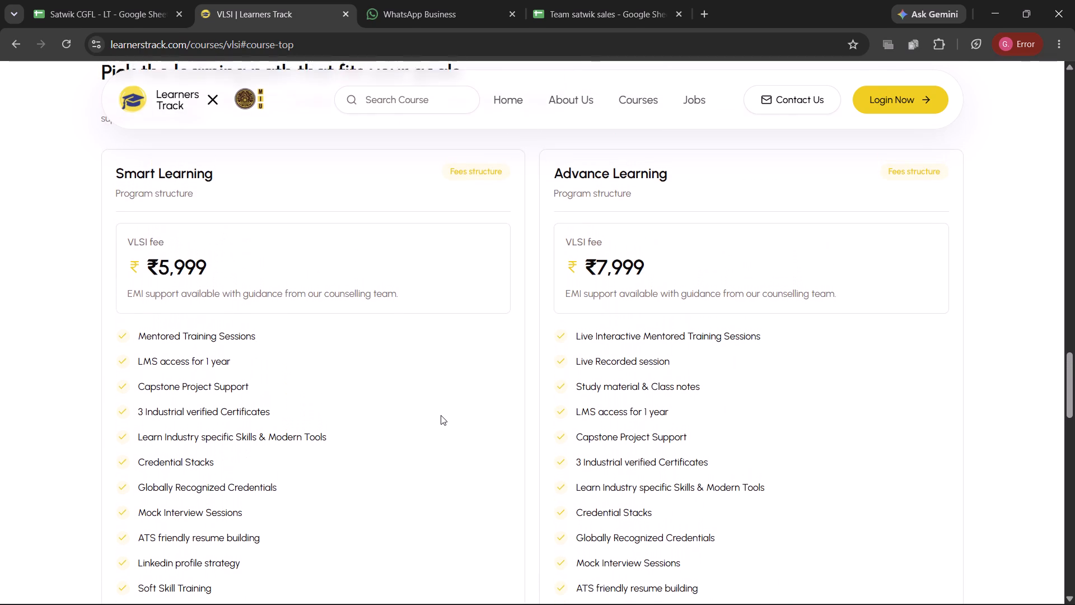
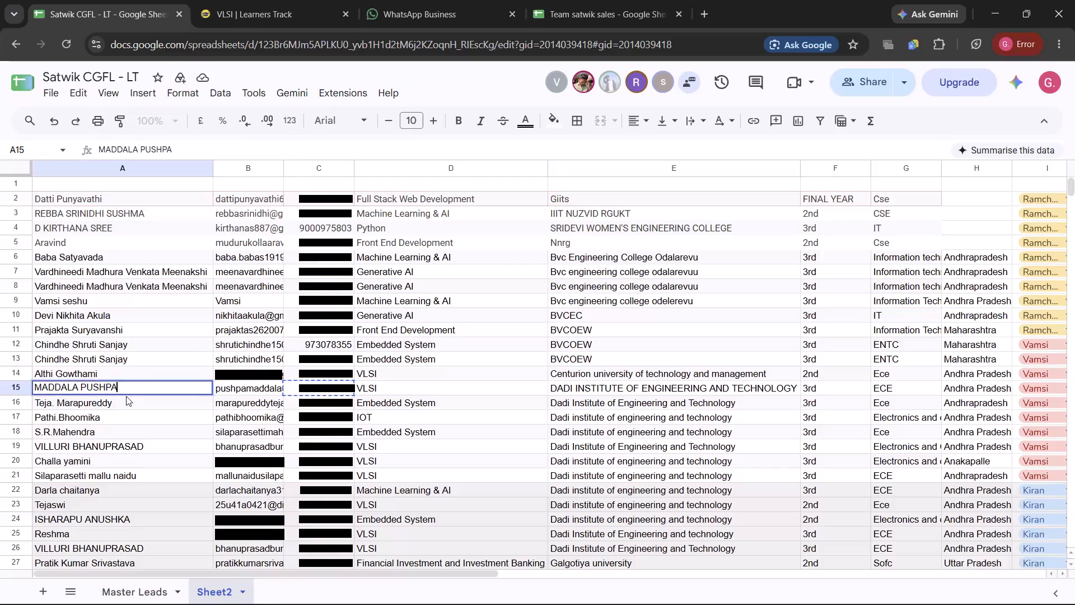
Copy the lead's name from cell A15 and switch to the Team satwik sales spreadsheet.
left_click(126, 396)
double_click(131, 393)
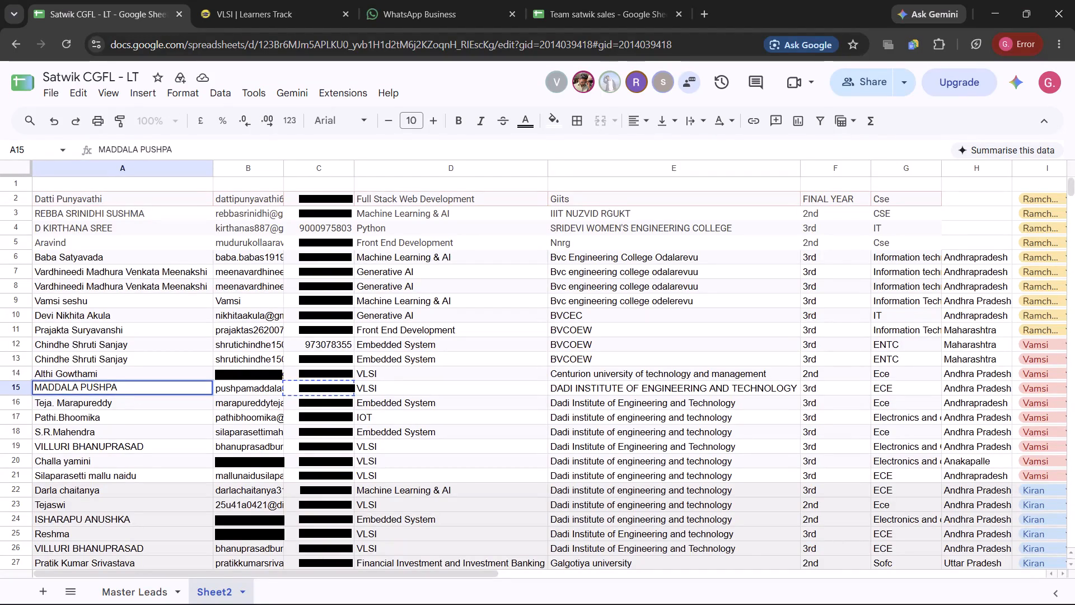
key("ctrl+c")
left_click(258, 385)
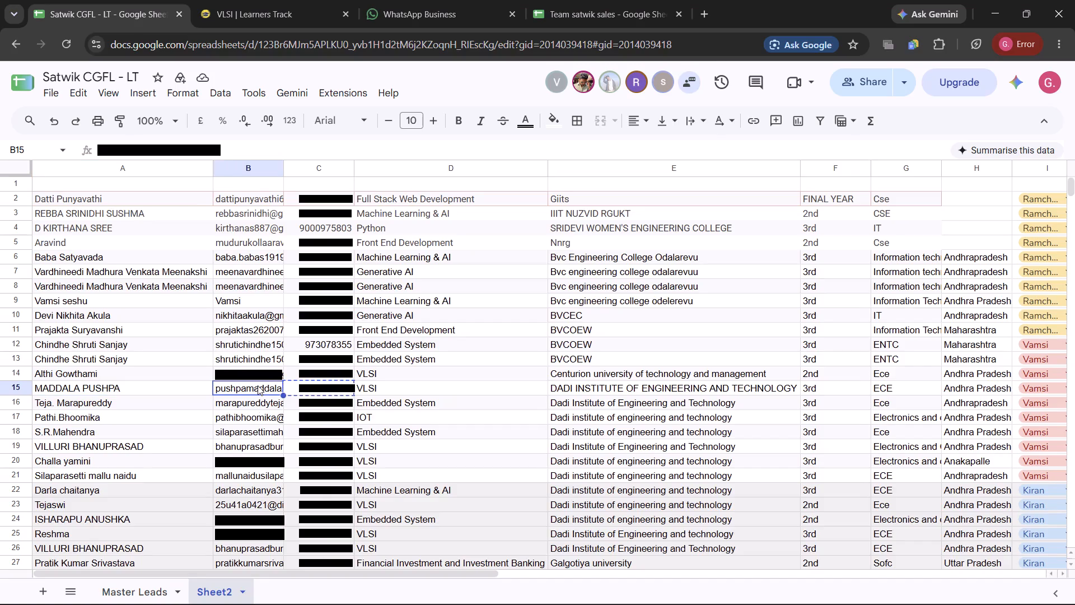
key("Left")
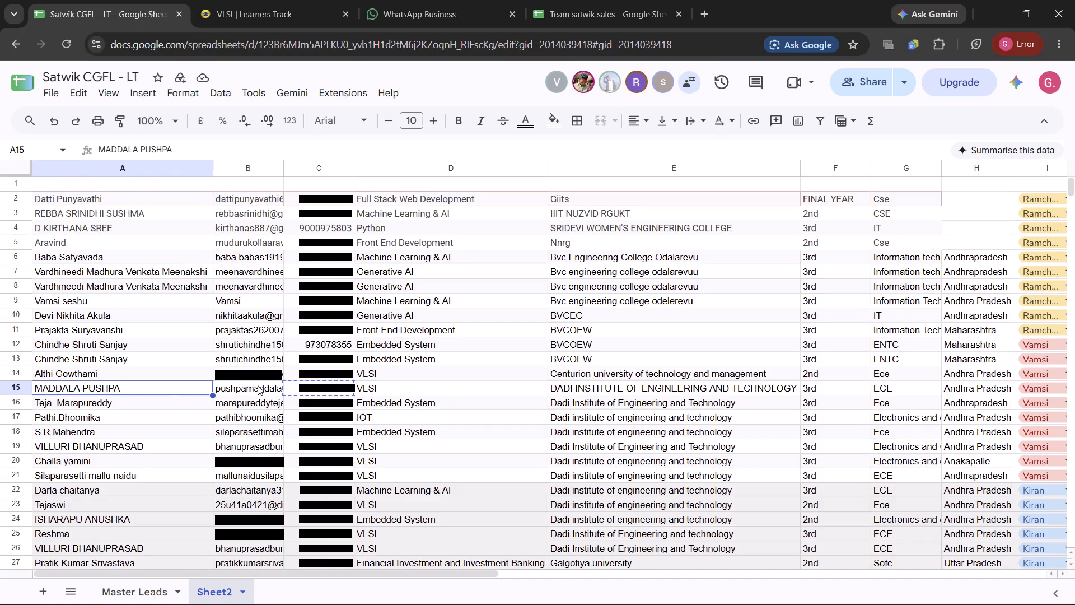
key("ctrl+c")
left_click(601, 0)
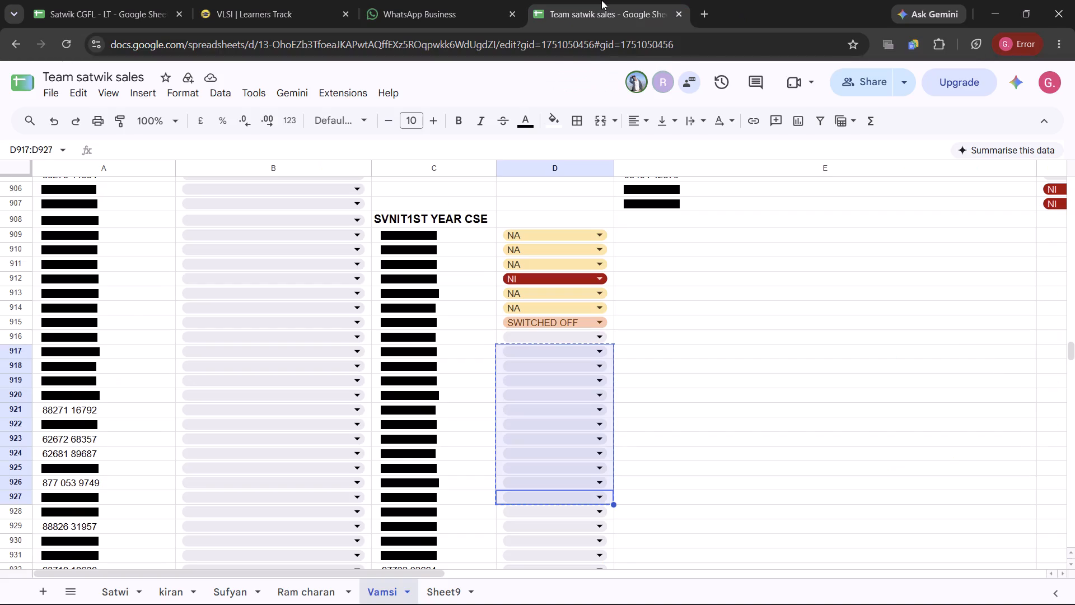
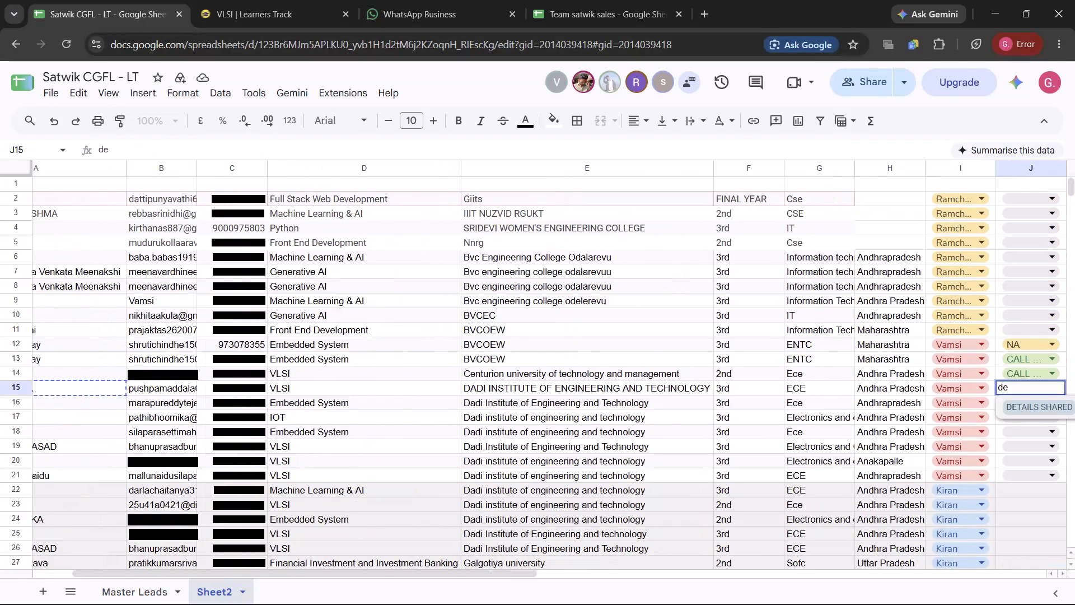
Set the call status in J15 to DETAILS SHARED for the Dadi Institute VLSI lead and go to its remark cell.
key("Return")
key("Up")
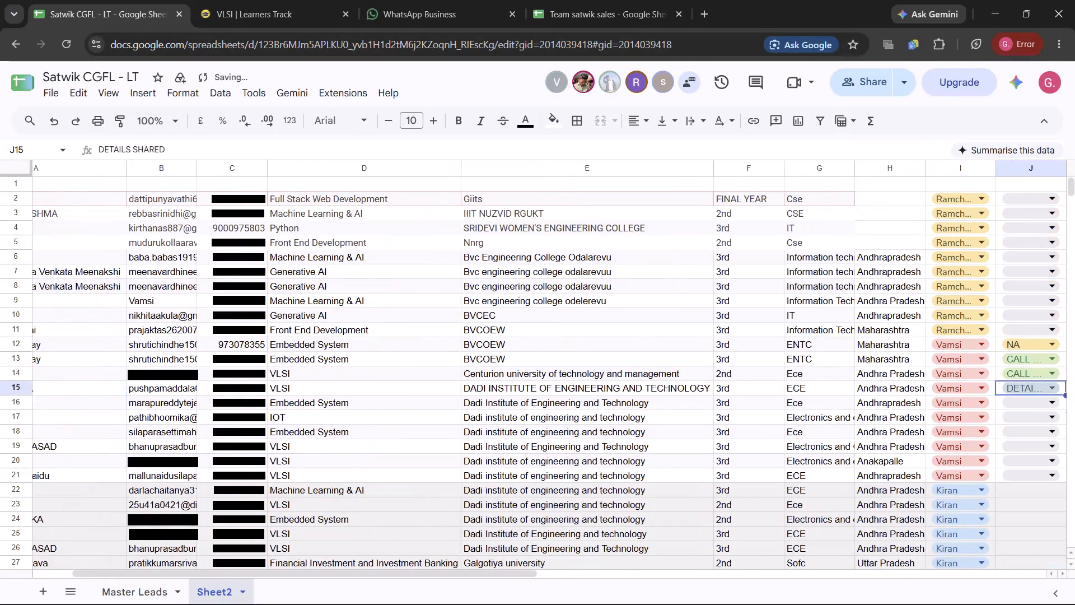
key("Right")
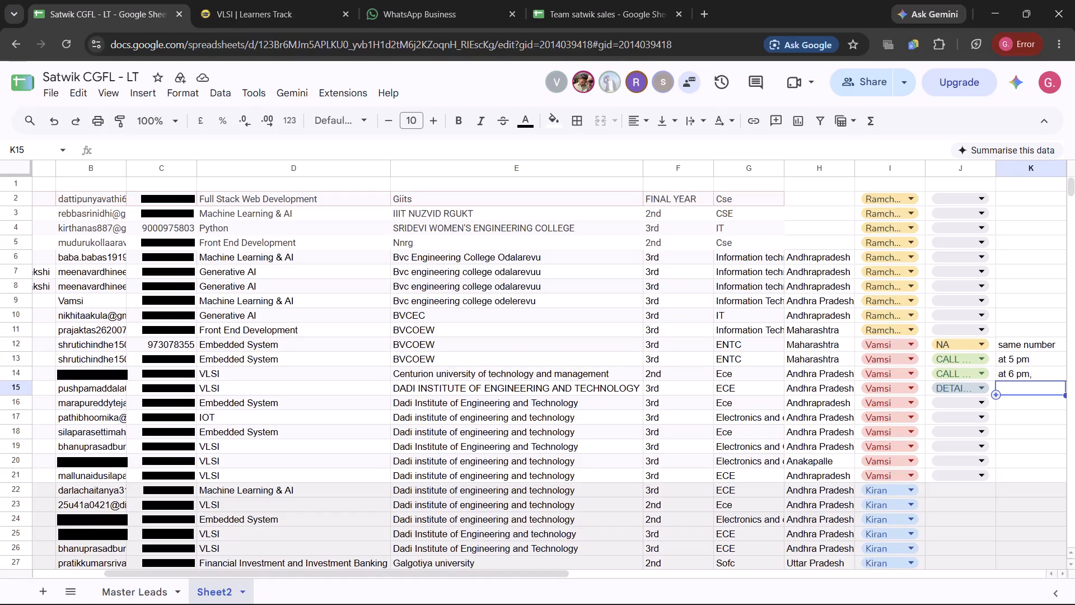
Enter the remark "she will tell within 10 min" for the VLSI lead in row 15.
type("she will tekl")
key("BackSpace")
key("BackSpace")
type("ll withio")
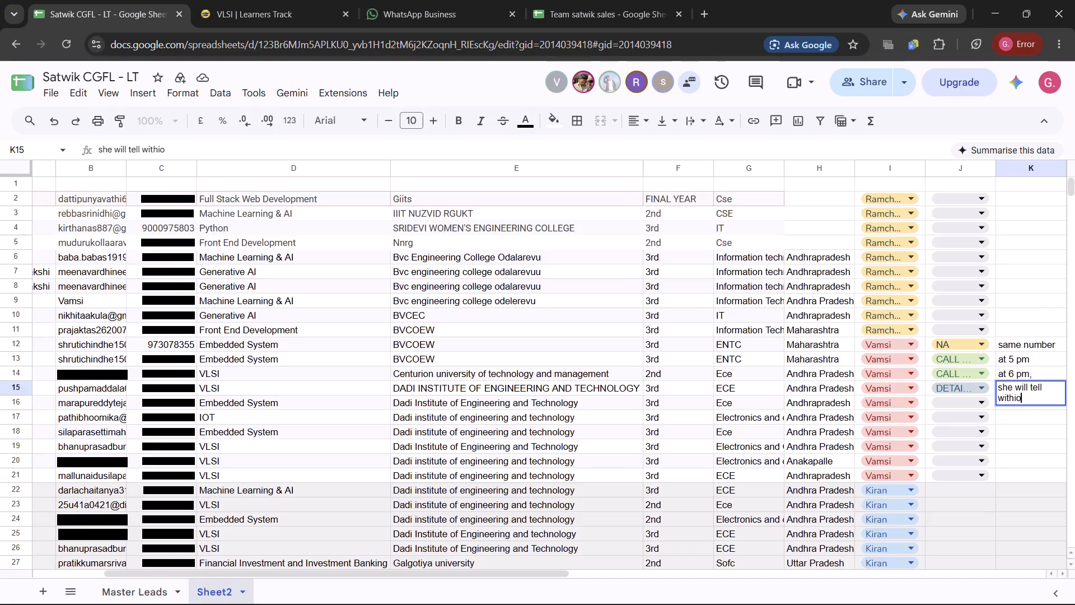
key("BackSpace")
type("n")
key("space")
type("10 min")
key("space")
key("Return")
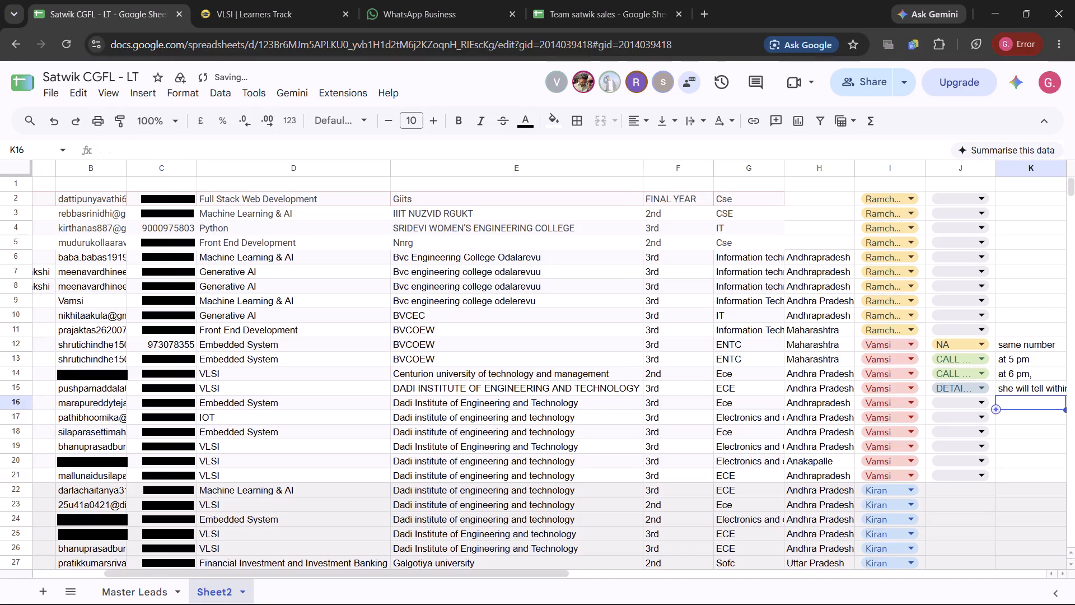
Replace the remark for the lead in row 15 with "she will tell after 1 hr".
key("Up")
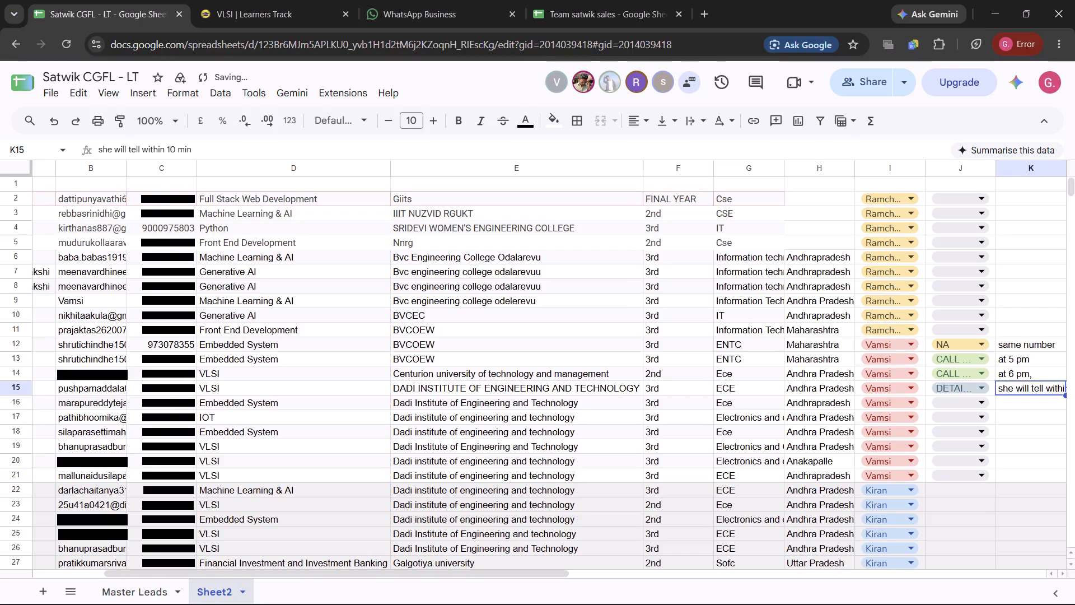
key("space")
type("she will telll aftyer 1")
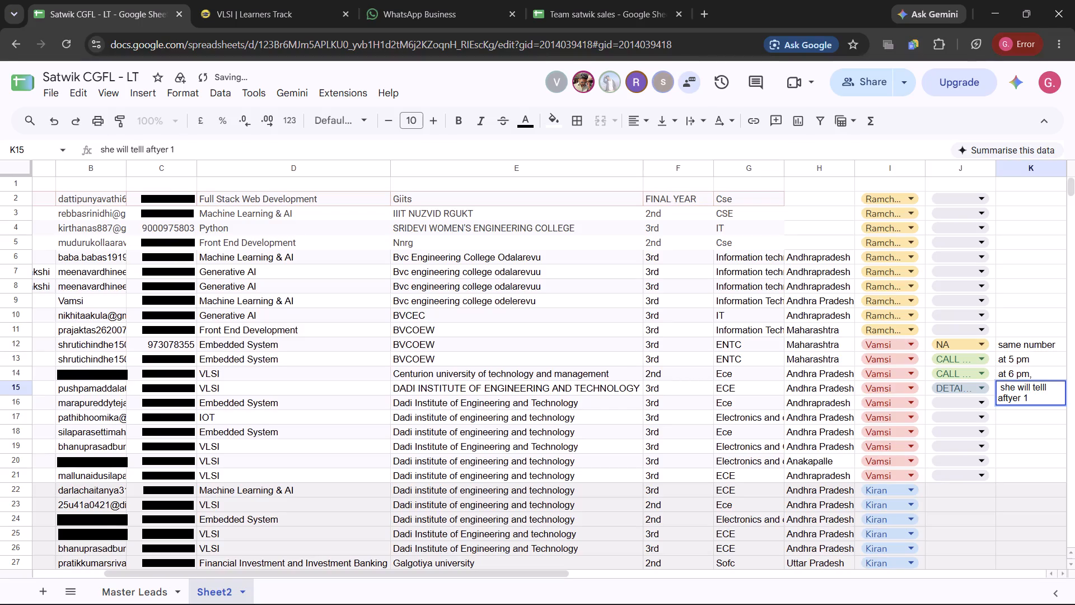
key("BackSpace")
key("BackSpace")
key("BackSpace")
key("BackSpace")
key("BackSpace")
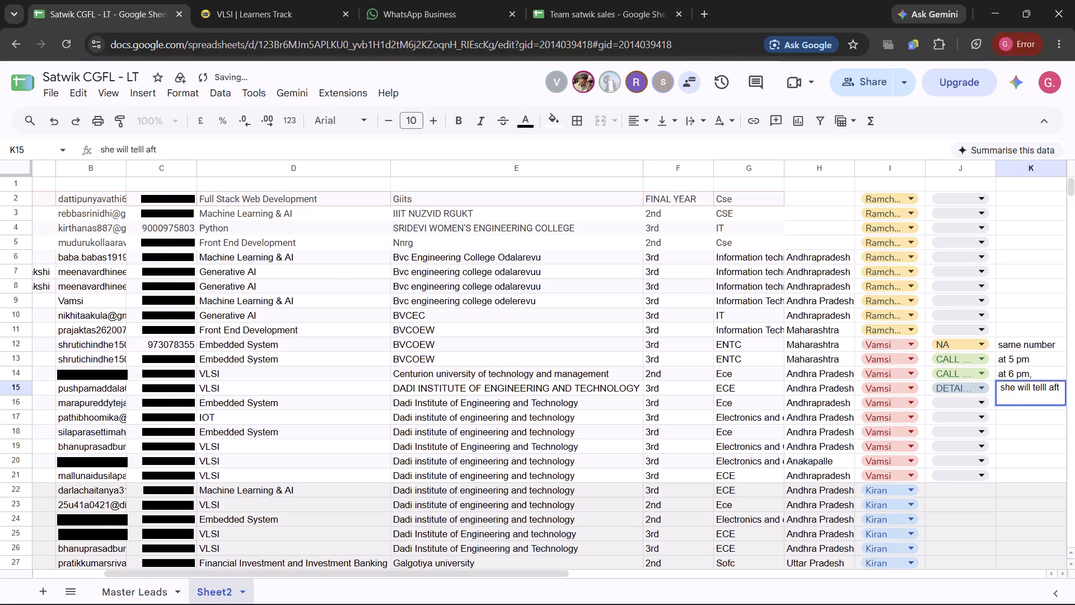
key("BackSpace")
key("BackSpace")
key("BackSpace")
key("BackSpace")
key("BackSpace")
key("BackSpace")
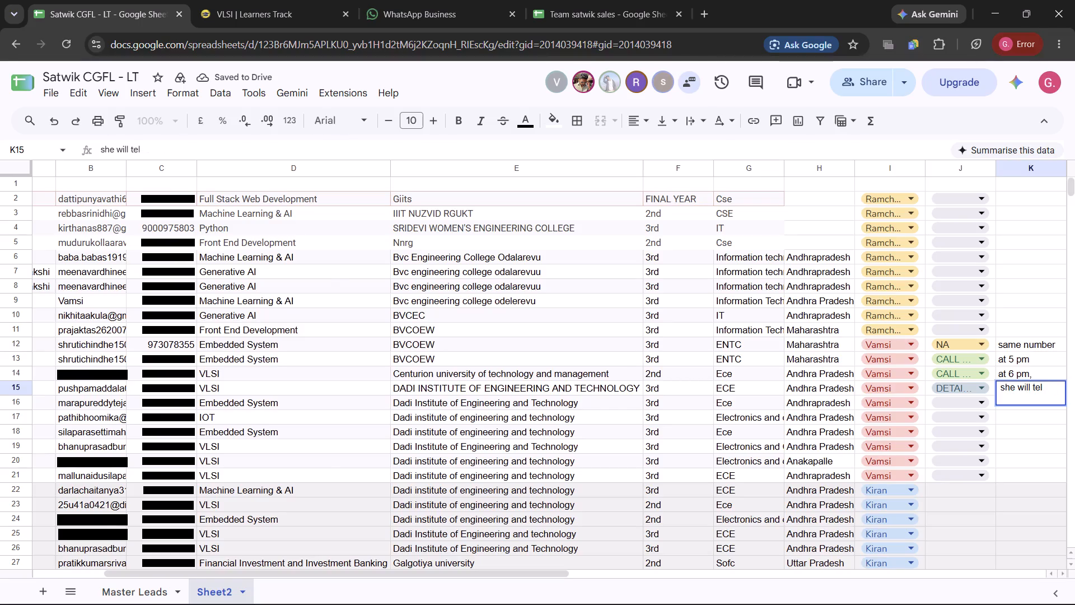
type("l after 2 hr")
key("space")
key("BackSpace")
key("BackSpace")
key("BackSpace")
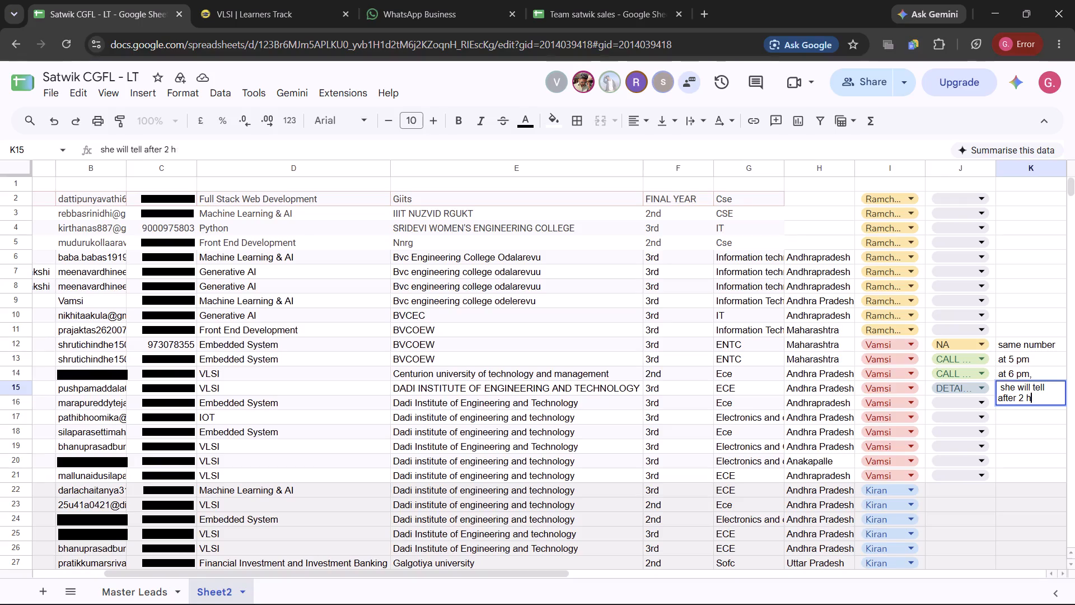
key("BackSpace")
key("1")
key("BackSpace")
key("BackSpace")
key("1")
key("BackSpace")
type("1 hr")
key("Return")
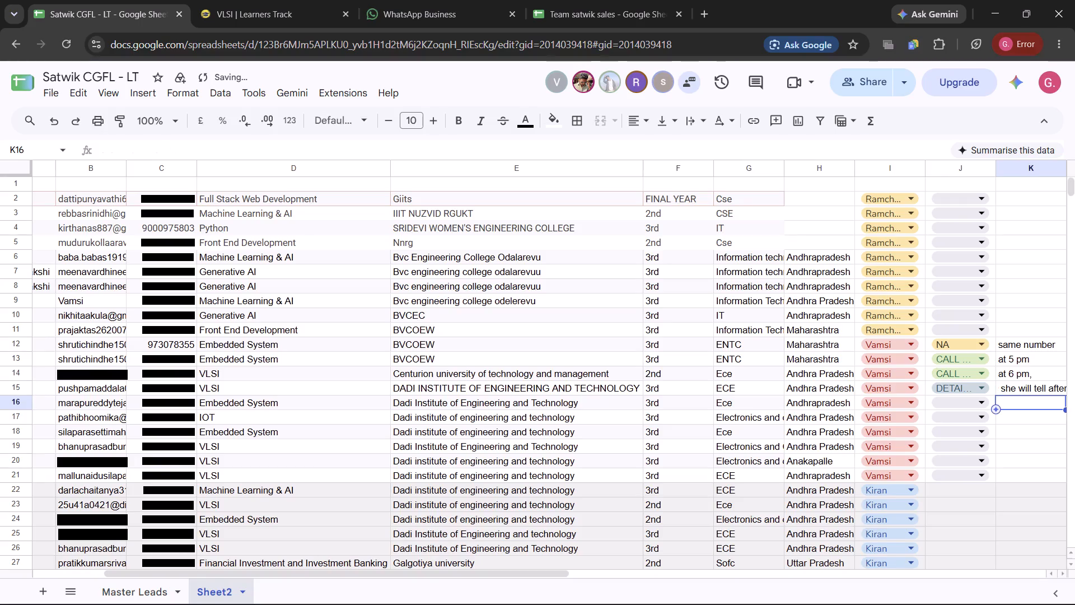
Go to the name cell of Vamsi's next lead in row 16 and view the lead's details.
scroll(114, 107, "left", 2)
key("Left")
key("Left")
key("Left")
key("Left")
key("Left")
key("Left")
key("Left")
key("Left")
key("Left")
key("Left")
key("Left")
key("Left")
key("Left")
key("Left")
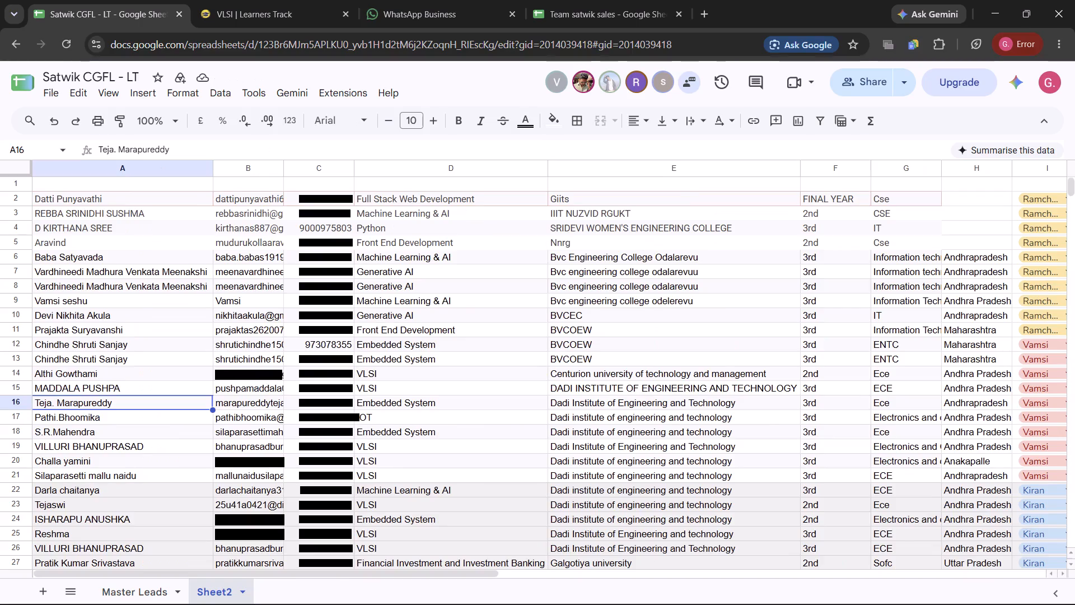
Look through the remaining leads' assignees, statuses and remarks in Sheet2, ending at the name cell of the last lead in row 45.
scroll(114, 107, "down", 9)
scroll(368, 412, "left", 6)
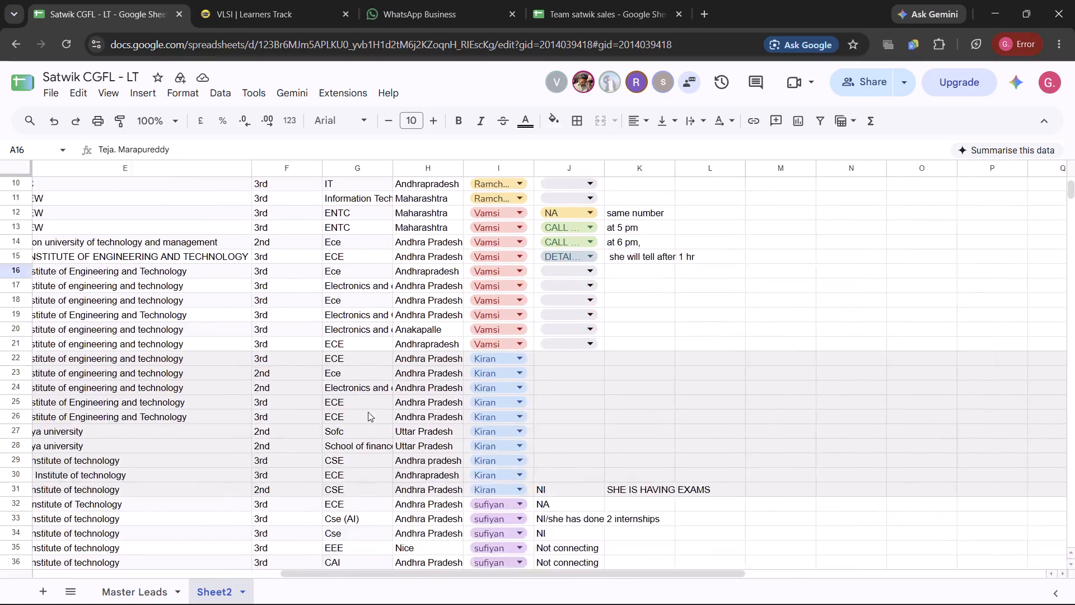
scroll(368, 412, "right", 2)
scroll(368, 412, "down", 1)
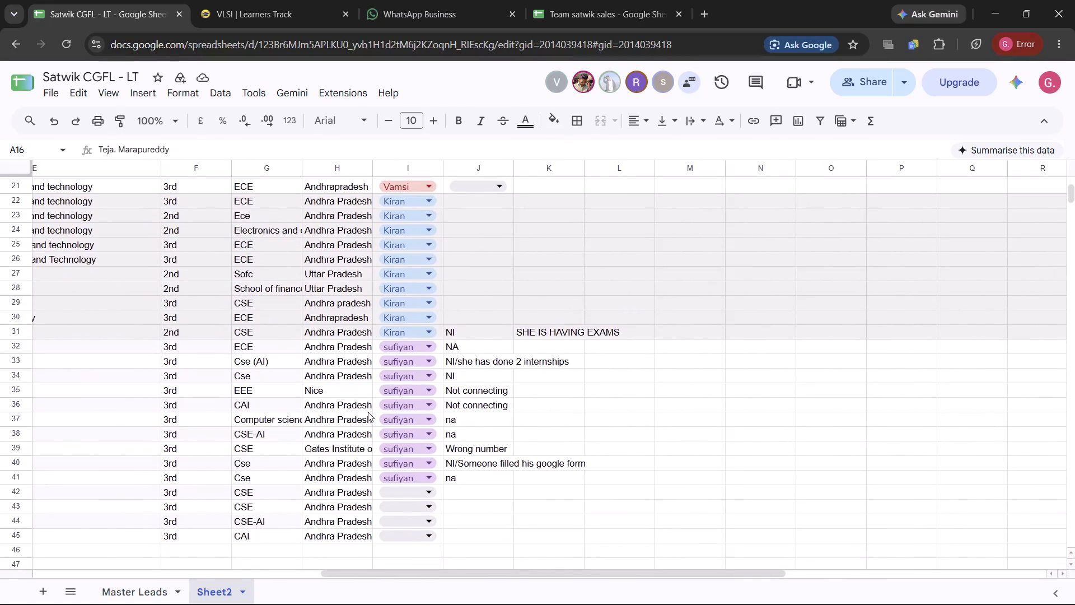
scroll(368, 412, "right", 3)
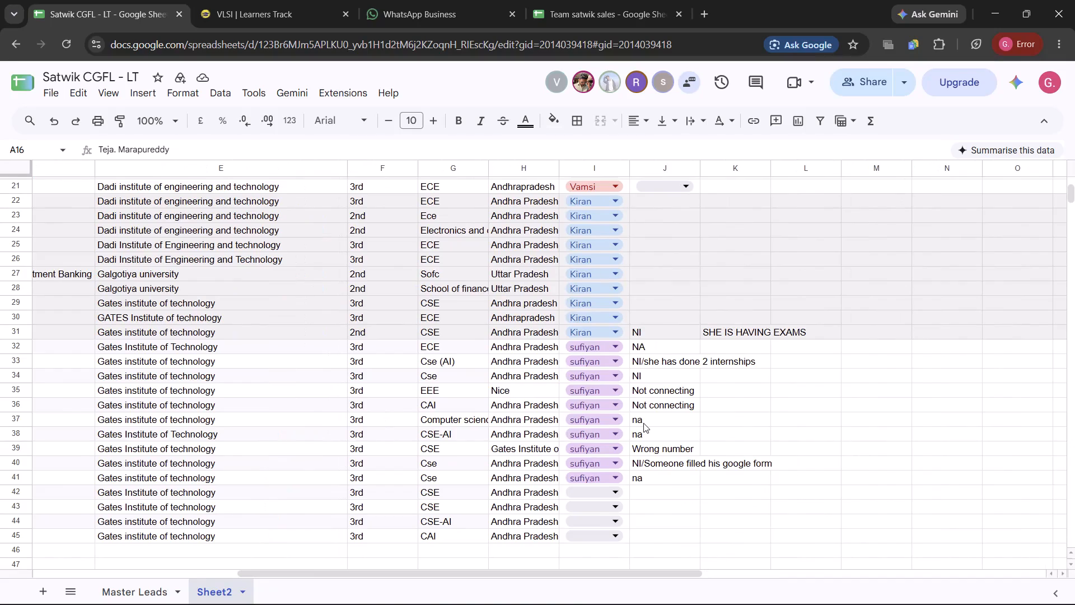
scroll(643, 423, "up", 1)
scroll(643, 423, "right", 5)
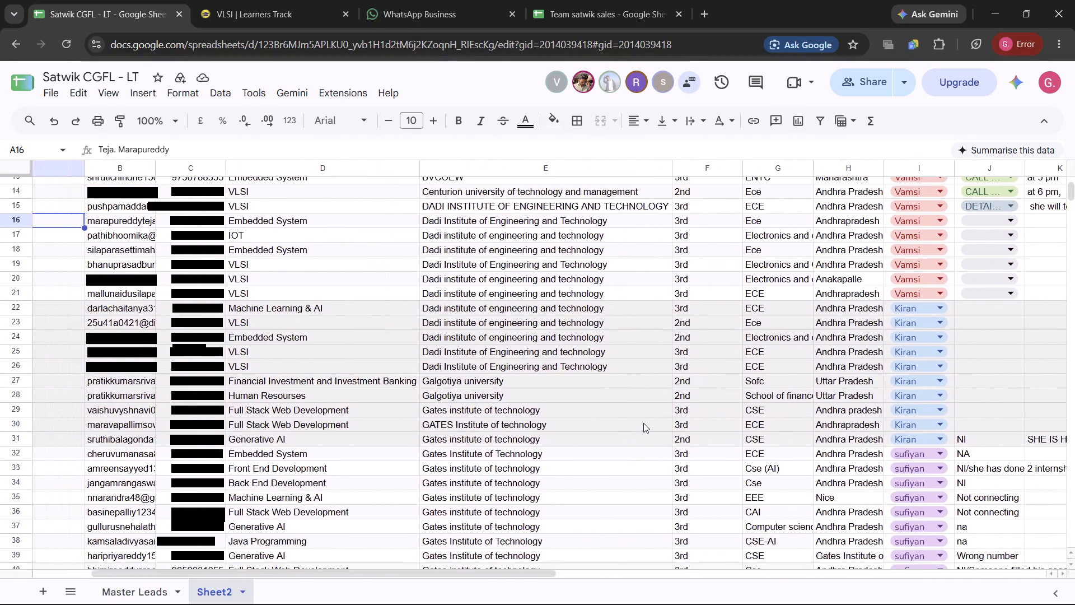
scroll(643, 423, "right", 3)
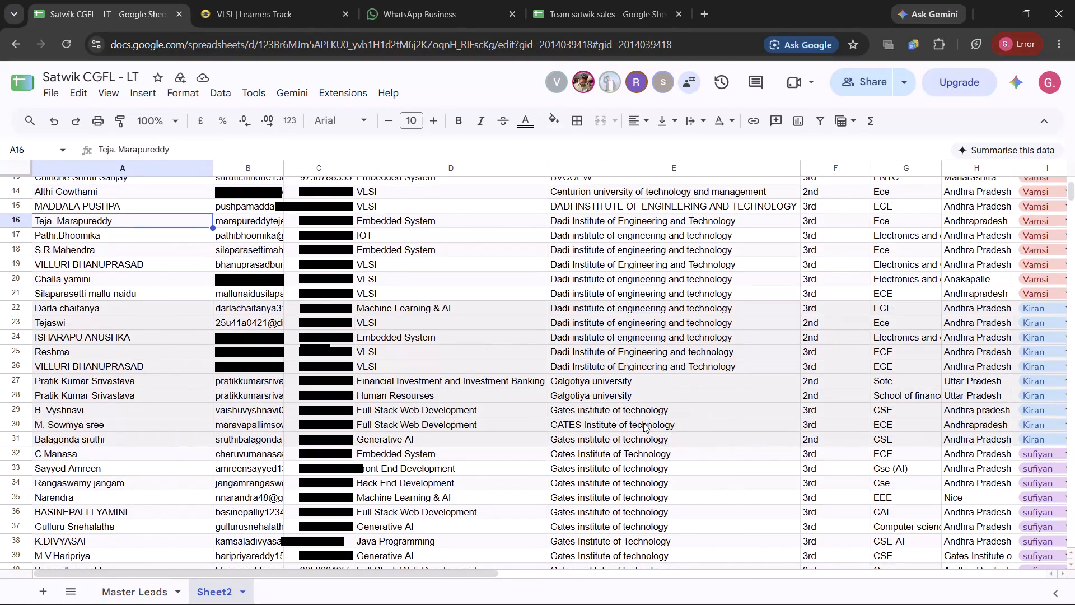
scroll(643, 423, "down", 2)
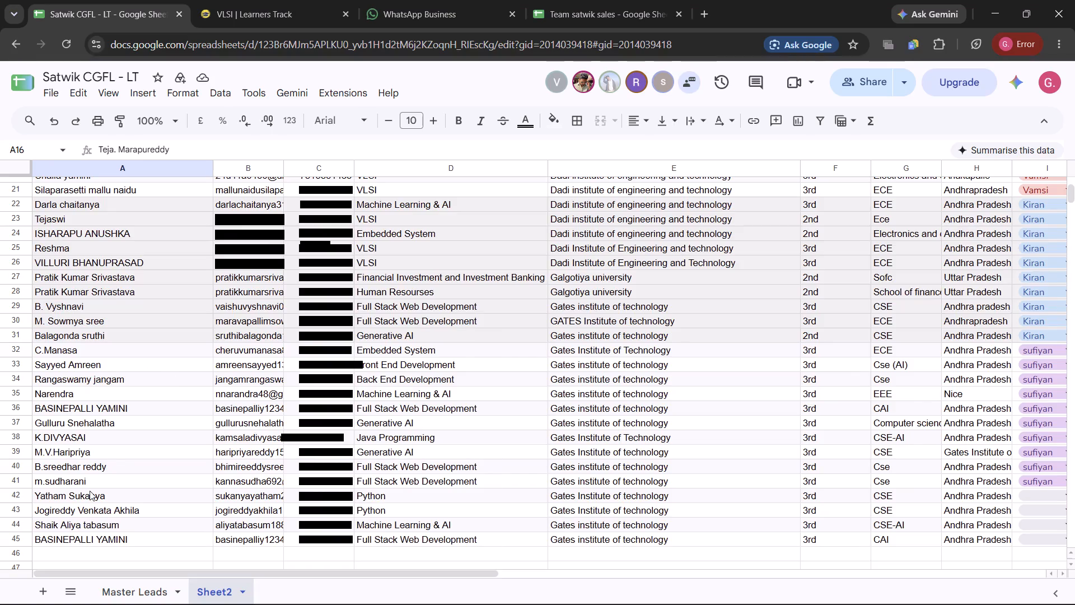
scroll(118, 495, "down", 1)
scroll(118, 495, "left", 2)
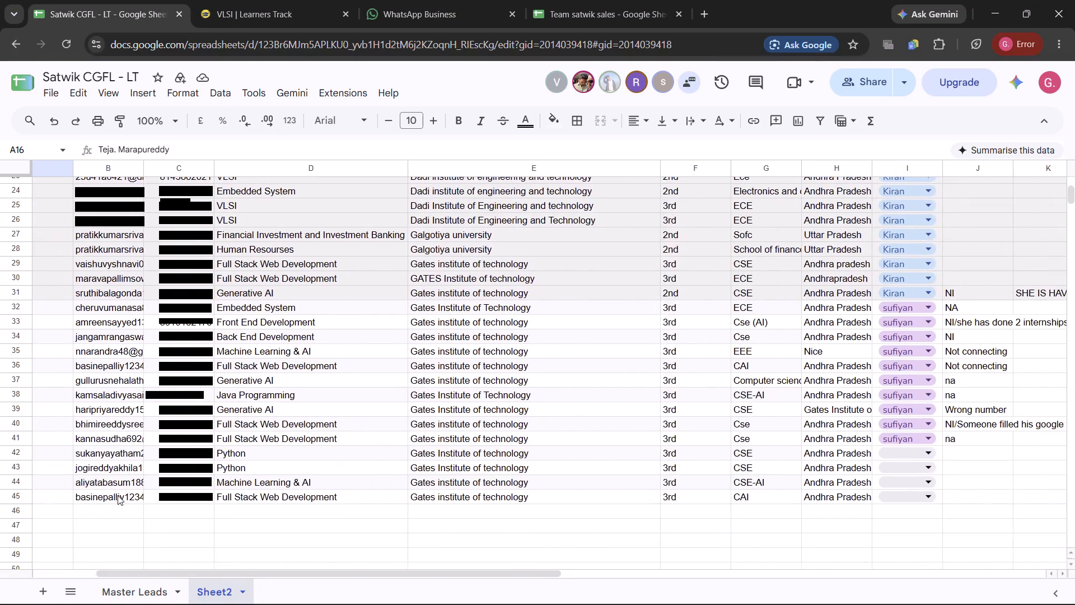
scroll(118, 495, "right", 2)
left_click(118, 495)
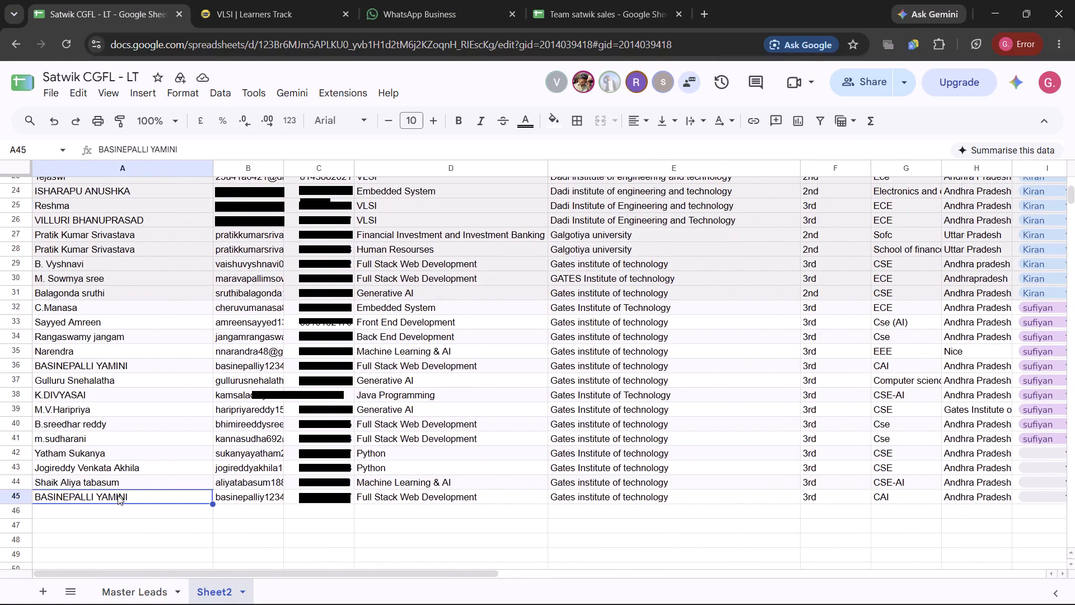
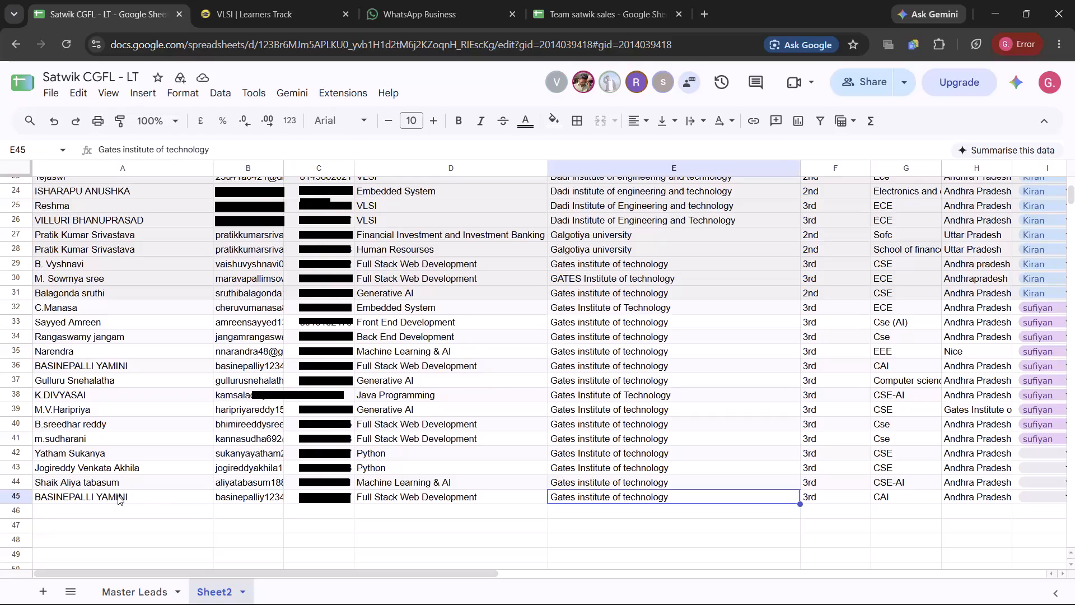
Review the last lead's details in row 45, from the college through the assignee, status and remarks columns.
key("Right")
key("Right")
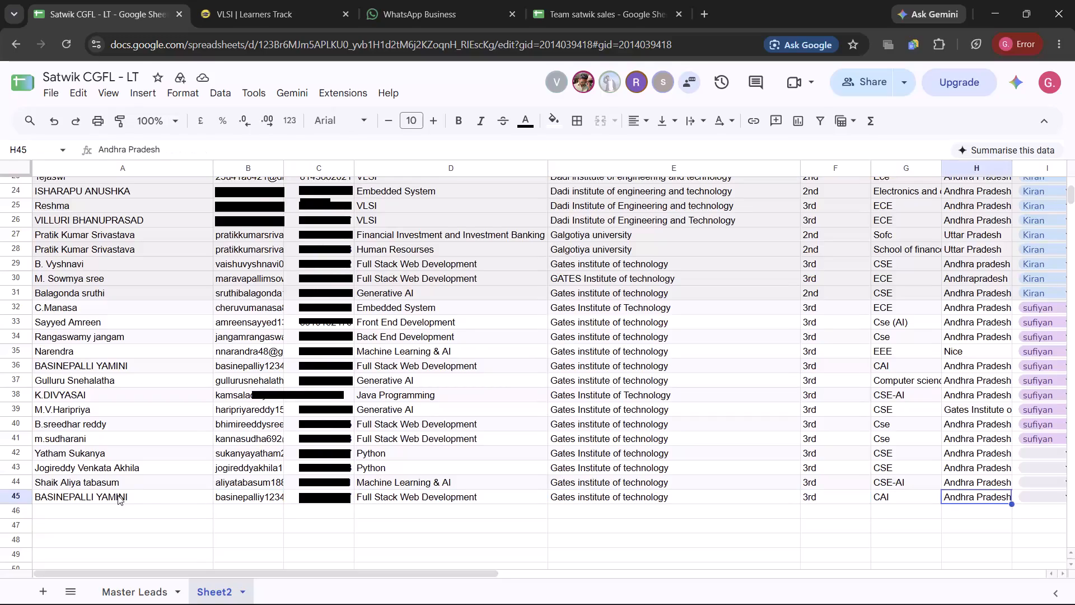
key("Right")
key("Right")
key("Right")
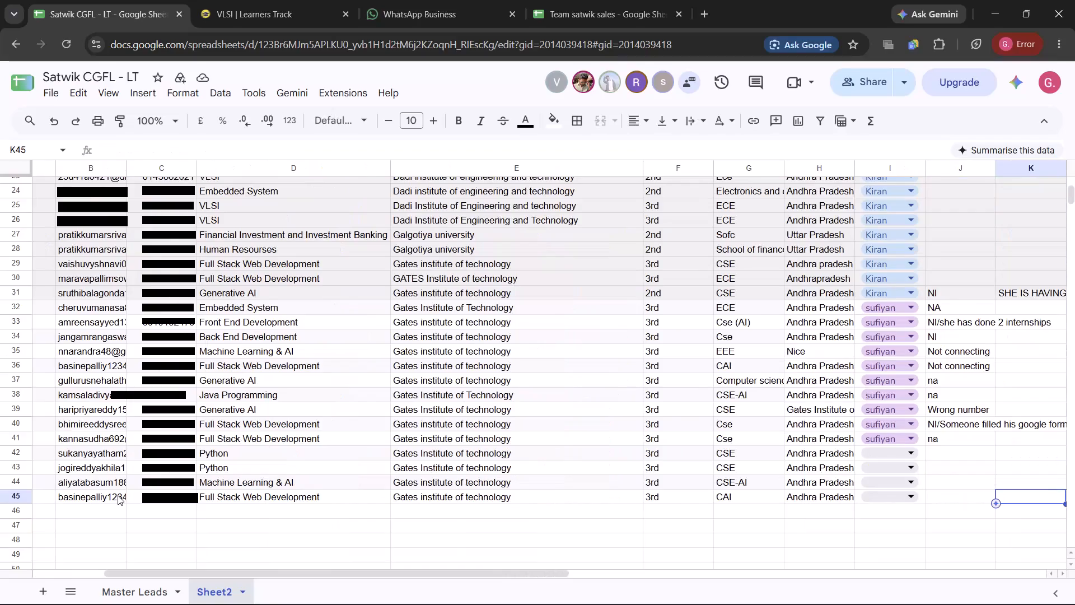
key("Left")
key("Left")
key("Left")
key("Left")
key("Left")
key("Left")
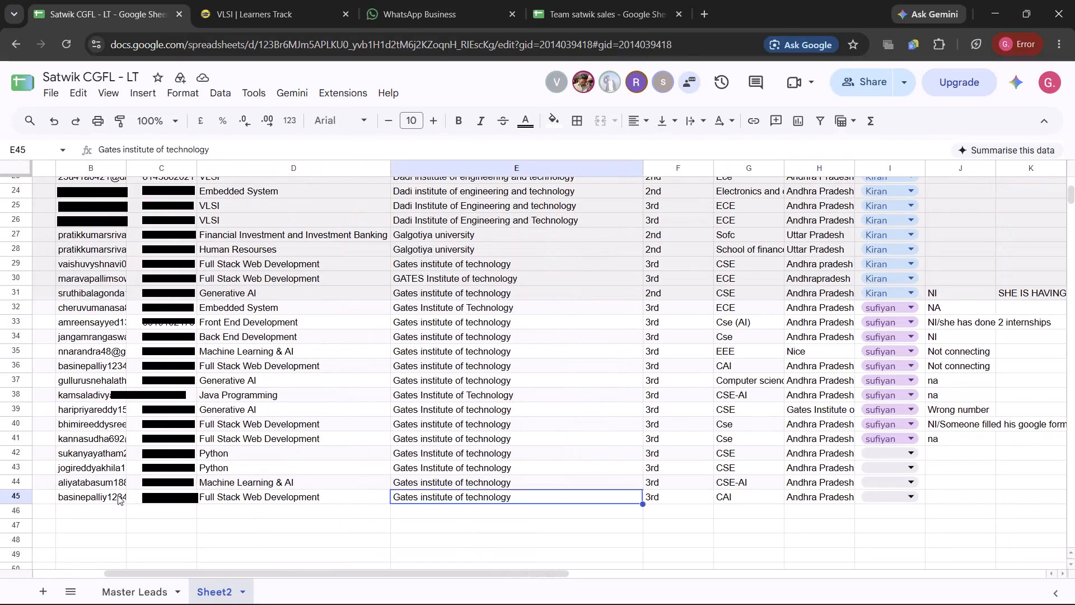
key("Right")
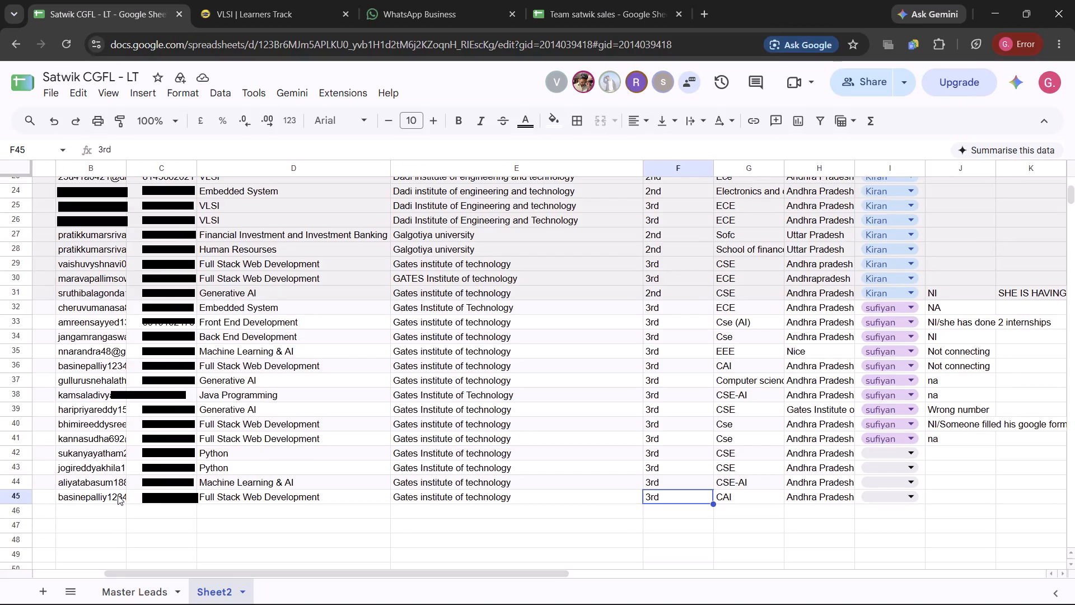
Go to the name cell of the Machine Learning & AI lead in row 44.
key("Up")
key("Left")
key("Left")
key("Left")
key("Left")
key("Left")
key("Left")
key("Left")
key("Left")
key("Left")
key("Left")
key("Left")
key("Left")
key("Left")
key("Left")
key("Left")
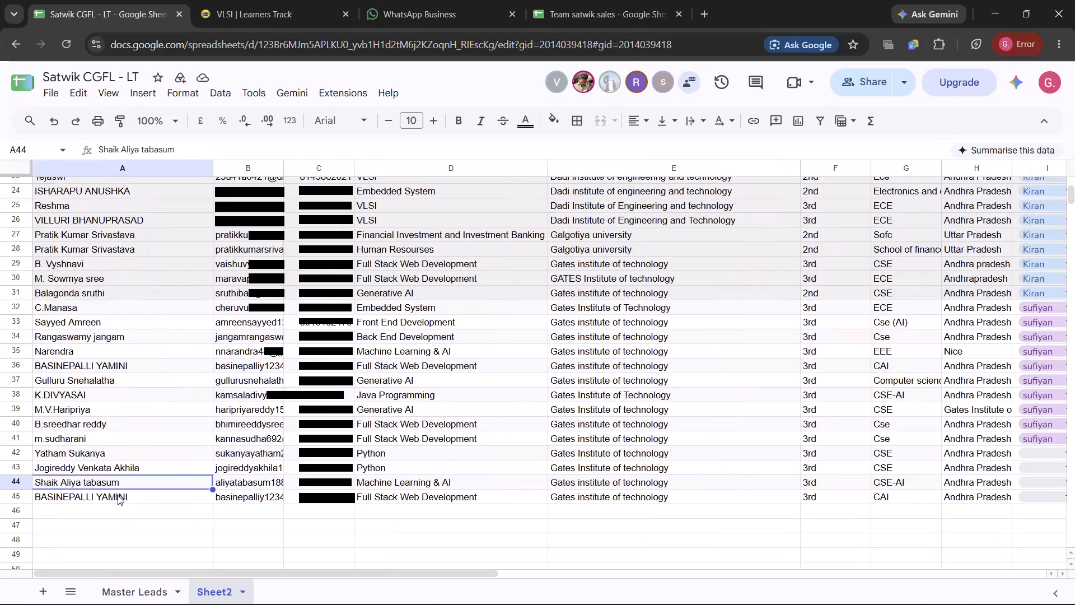
Examine the Python lead in row 43 across its details, assignee, status and remarks columns, ending back at its name cell.
key("Up")
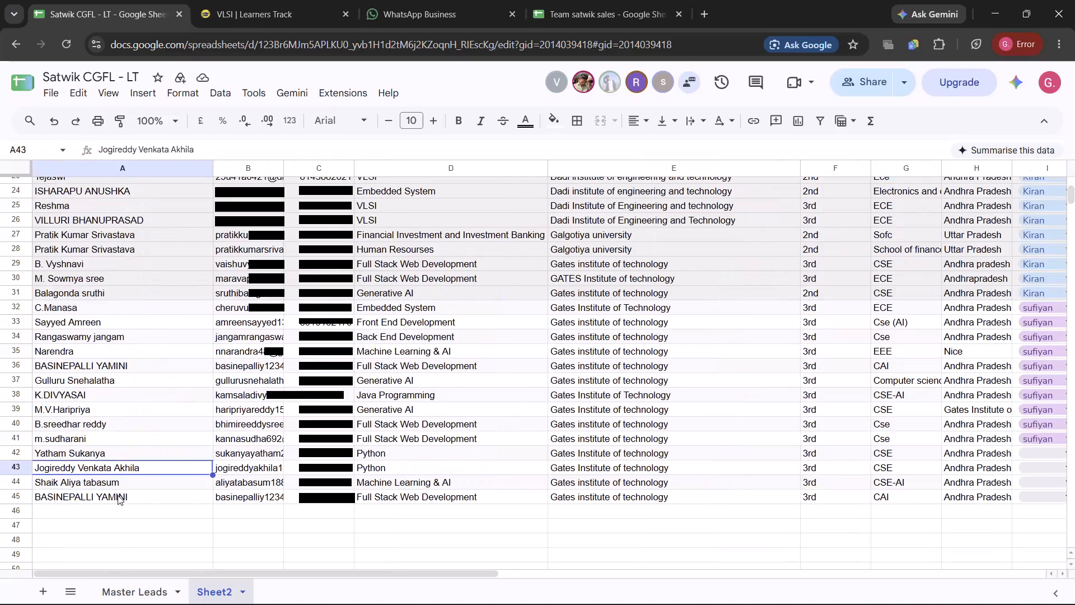
key("Right")
key("Right")
key("Right")
key("Right")
key("Right")
key("Right")
key("Right")
key("Right")
key("Right")
key("Right")
key("Right")
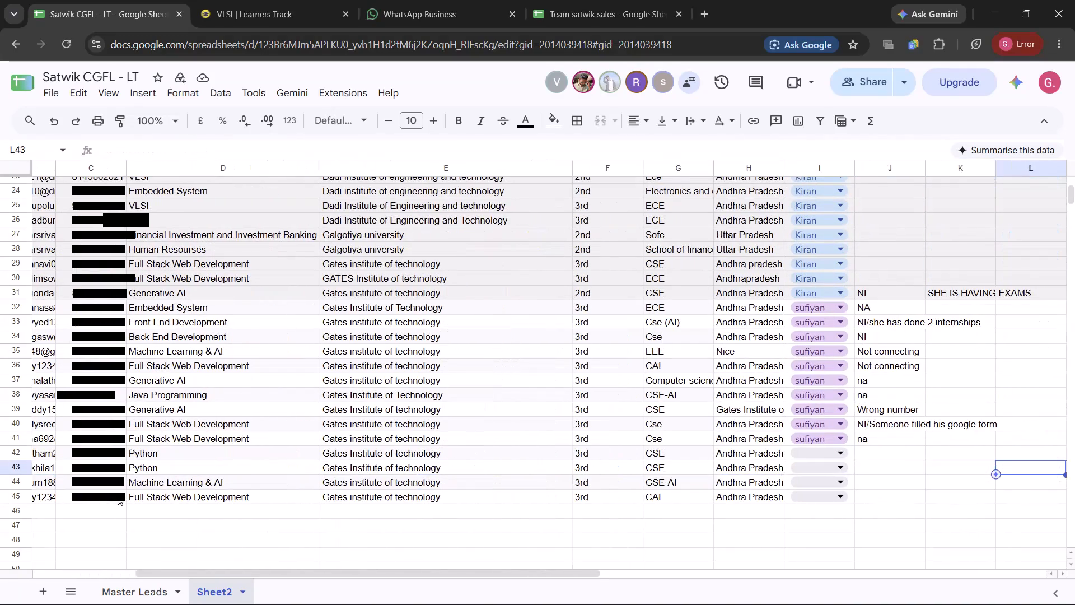
key("Down")
key("Up")
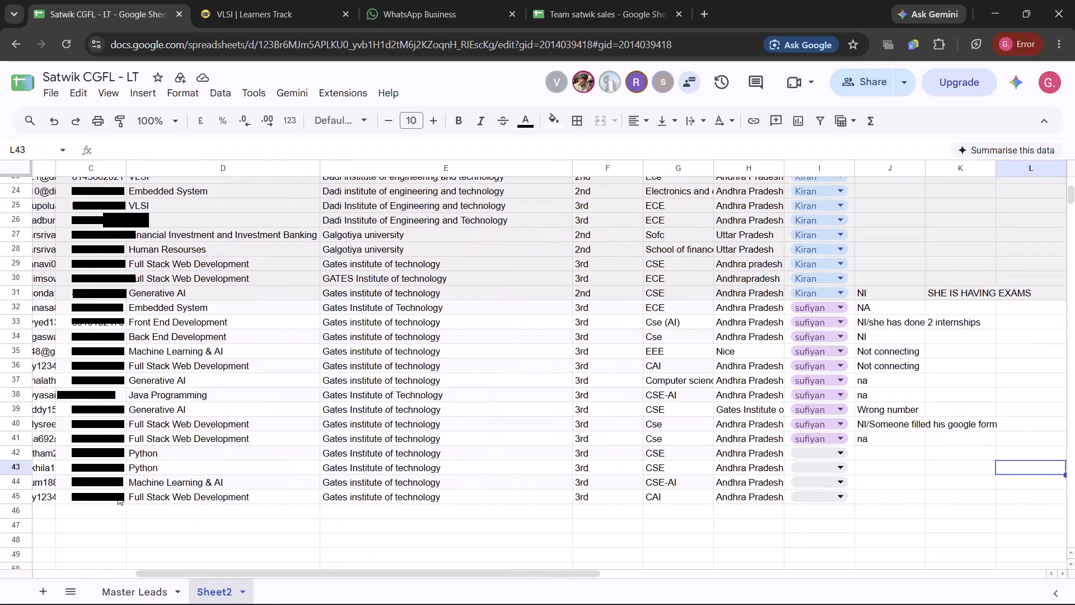
key("Down")
key("Up")
key("Left")
key("Left")
key("Left")
key("Left")
key("Left")
key("Left")
key("Left")
key("Left")
key("Left")
key("Left")
key("Left")
key("Left")
key("Left")
key("Left")
key("Left")
key("Left")
key("Left")
key("Left")
key("Left")
key("Left")
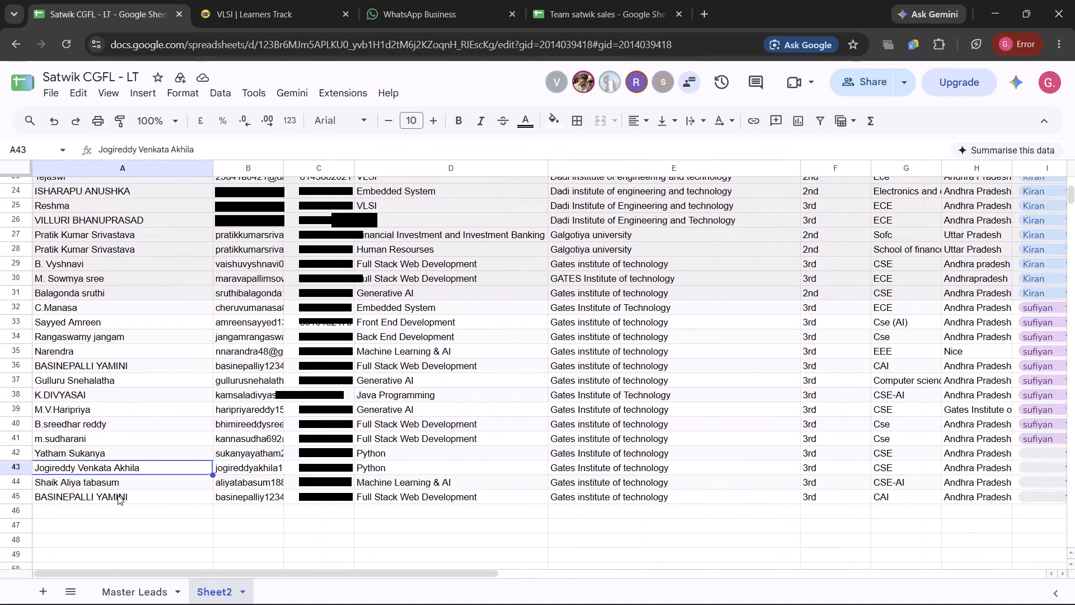
Go to the contact number cell of the Python lead in row 42.
key("Up")
key("Right")
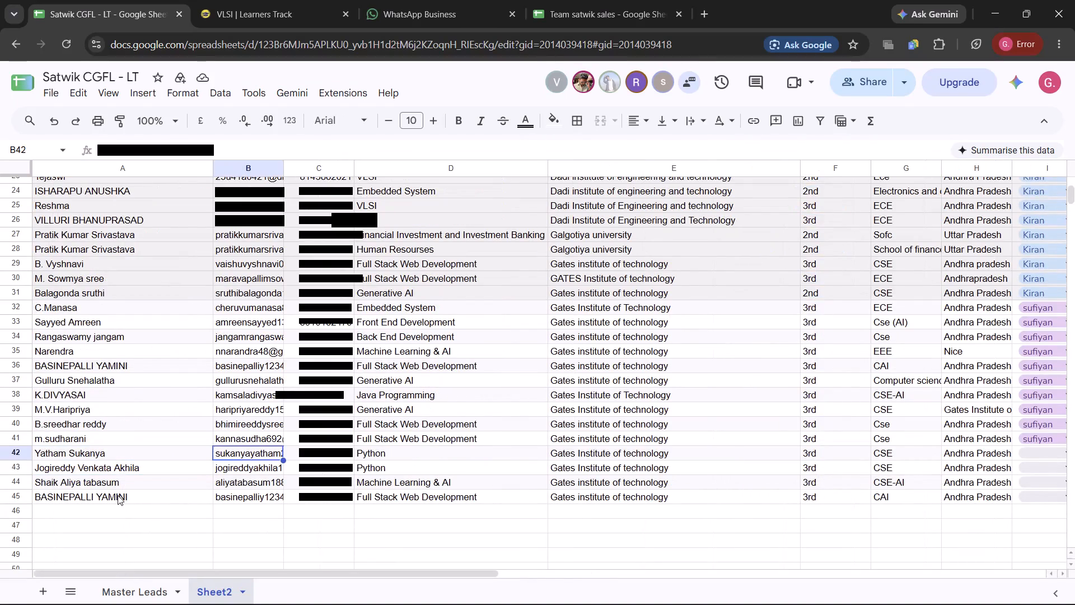
key("Right")
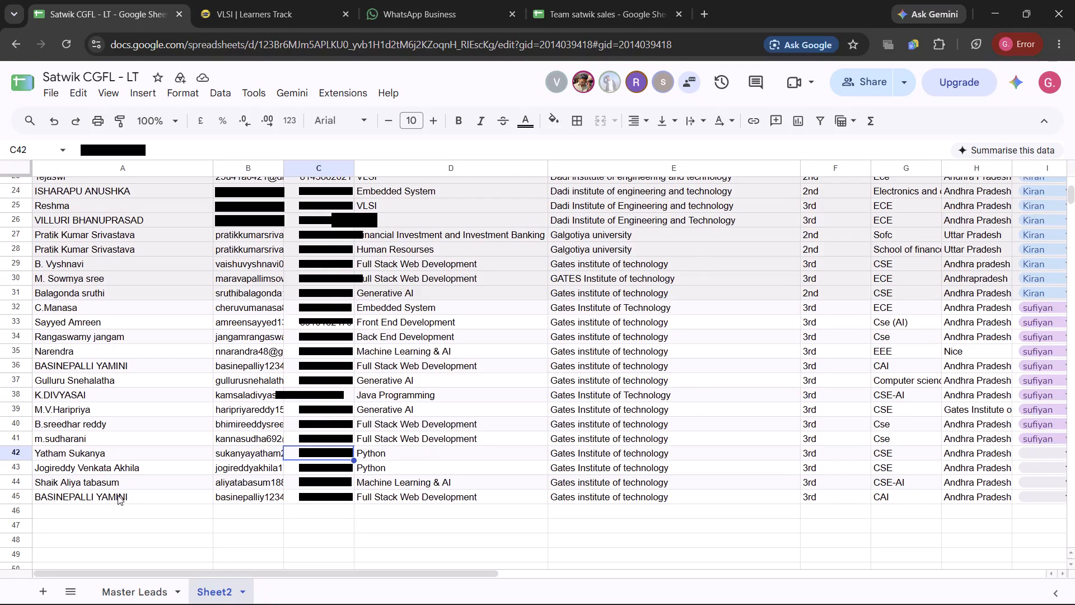
Switch to the Learners Track VLSI course page to view its Smart Learning and Advance Learning fee plans.
key("alt+Tab")
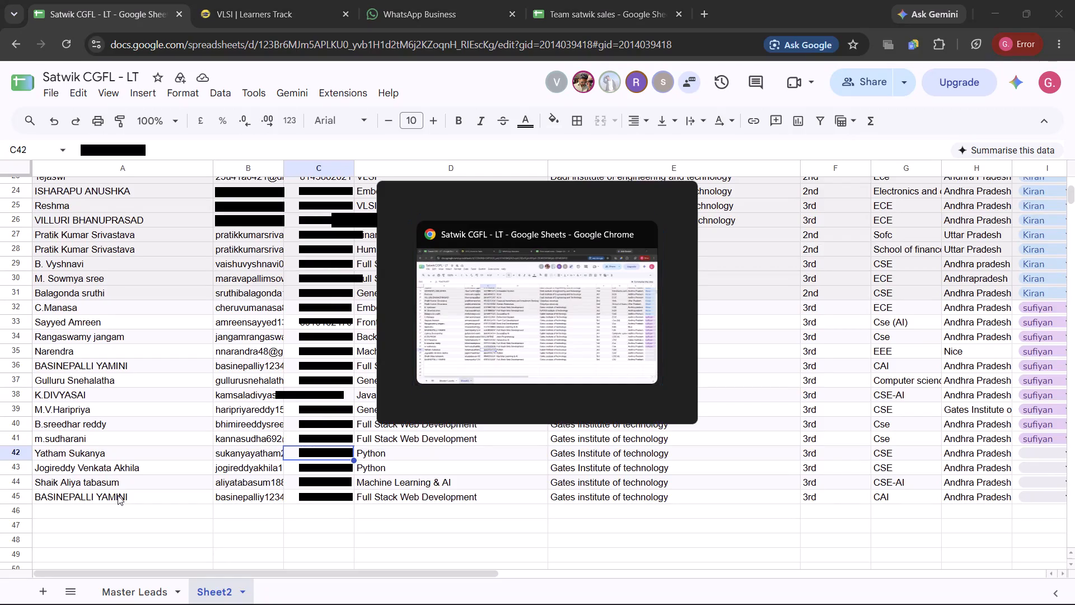
key("alt+Tab")
key("ctrl+Tab")
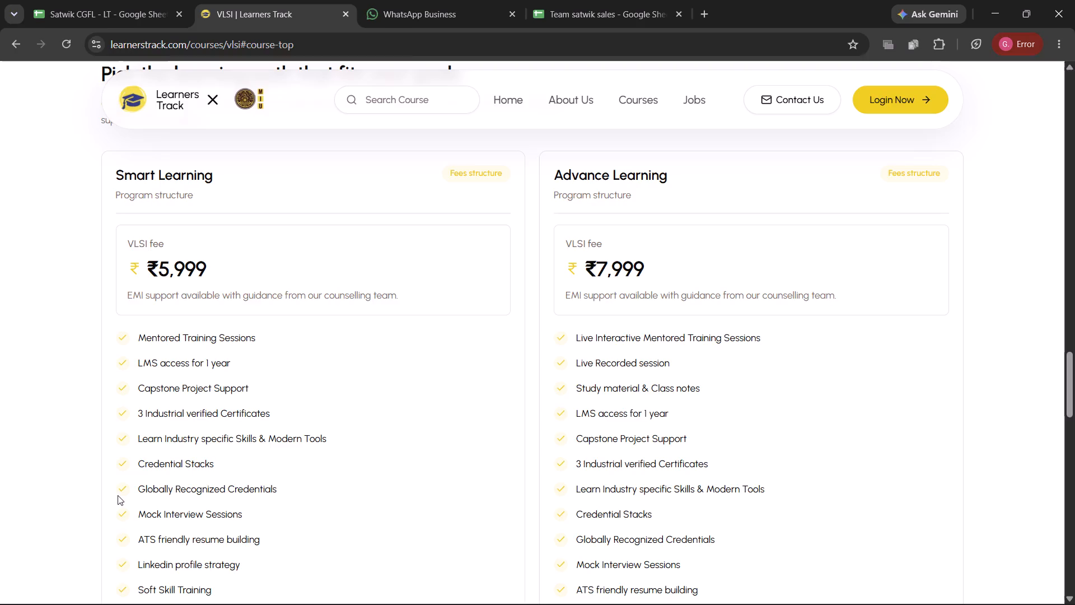
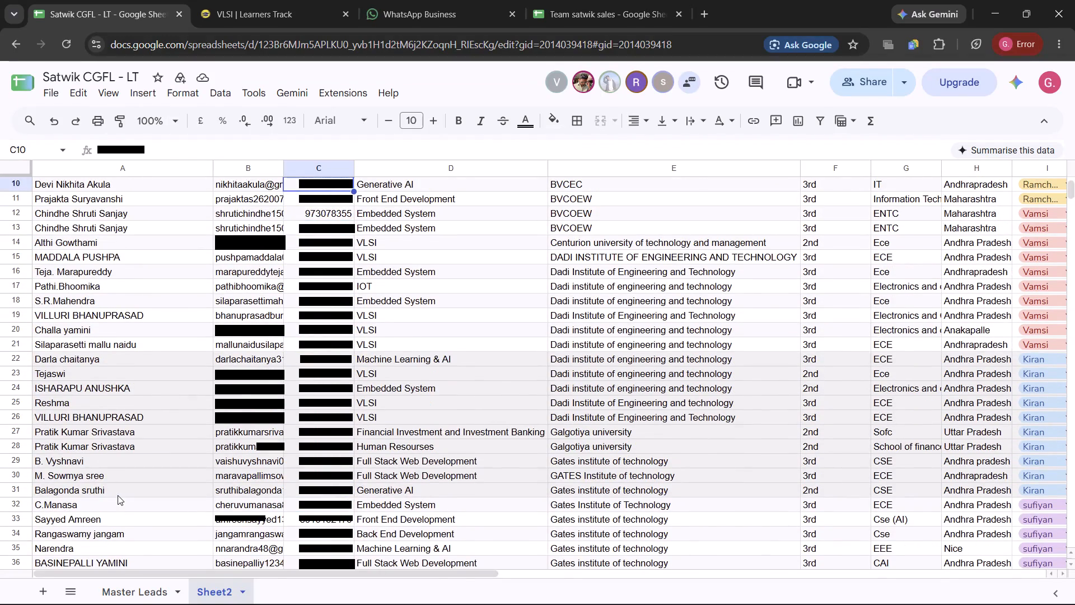
Go down the contact number column from the row 10 lead to the VLSI lead in row 21, examining the leads.
key("Down")
key("Down")
key("Down")
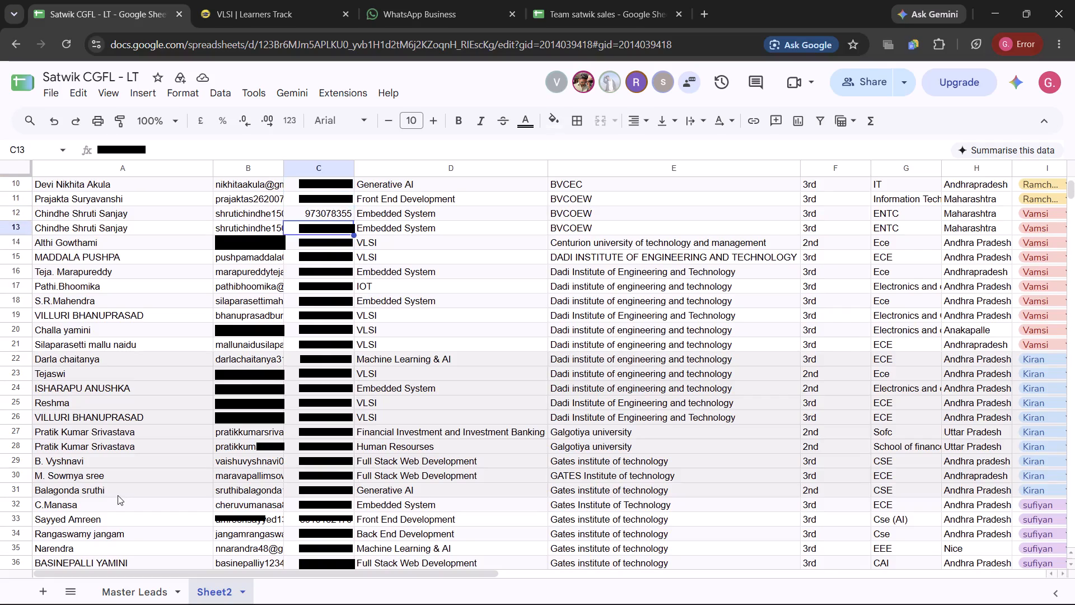
key("Down")
key("Down")
key("Down")
key("Down")
key("Down")
key("Down")
key("Down")
key("Down")
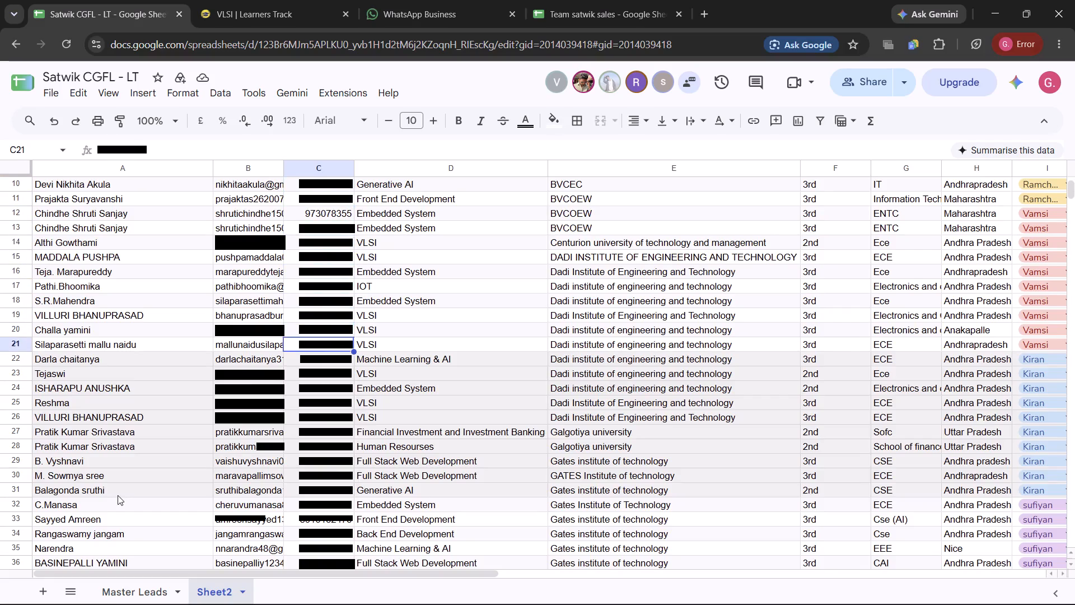
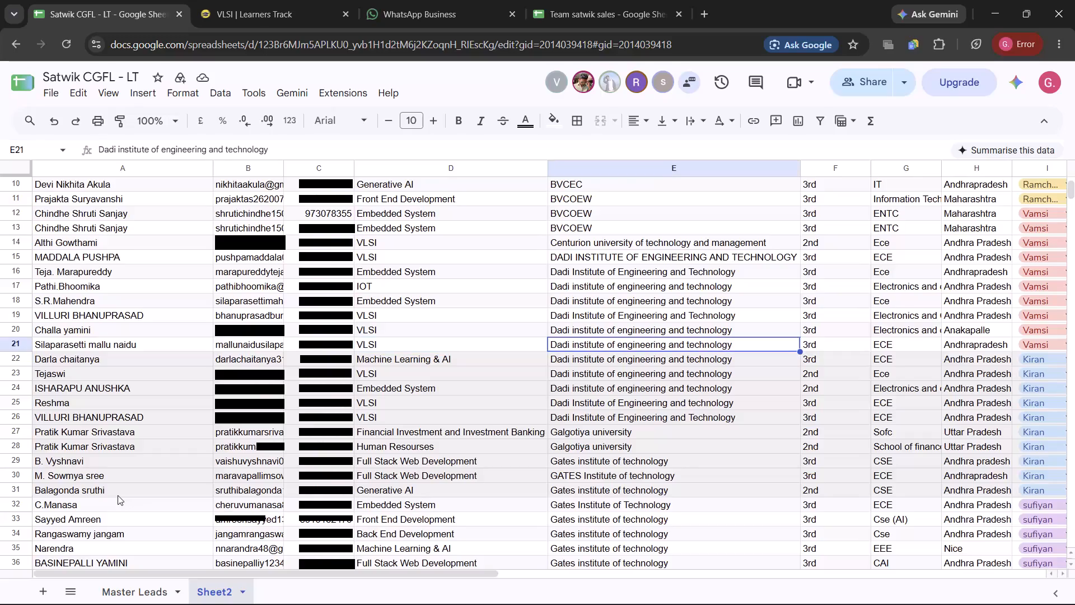
Set the call status in column J of the row 21 VLSI lead to the option starting with CALL.
key("Right")
key("Right")
key("Right")
key("Right")
key("Right")
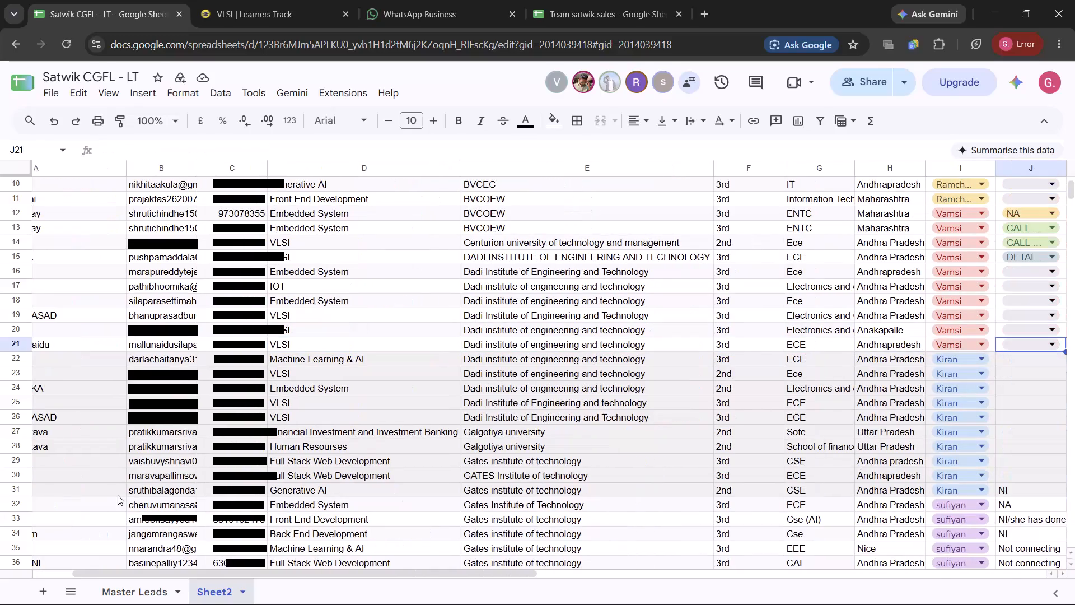
type("ca")
type("ll")
key("Return")
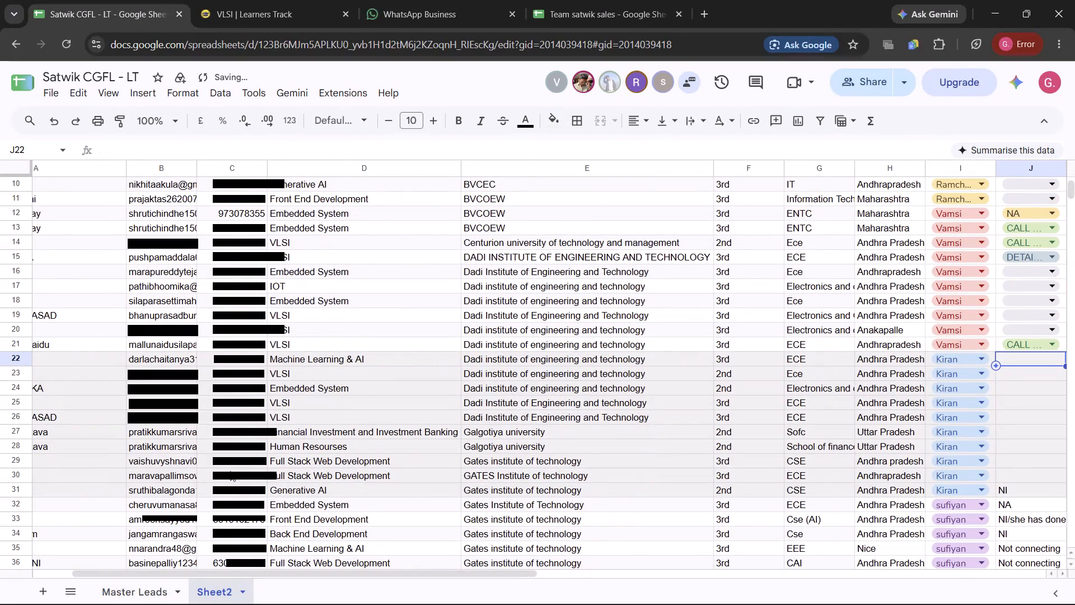
Enter a remark starting "at 7" in column K for the row 21 VLSI lead.
key("Right")
key("Up")
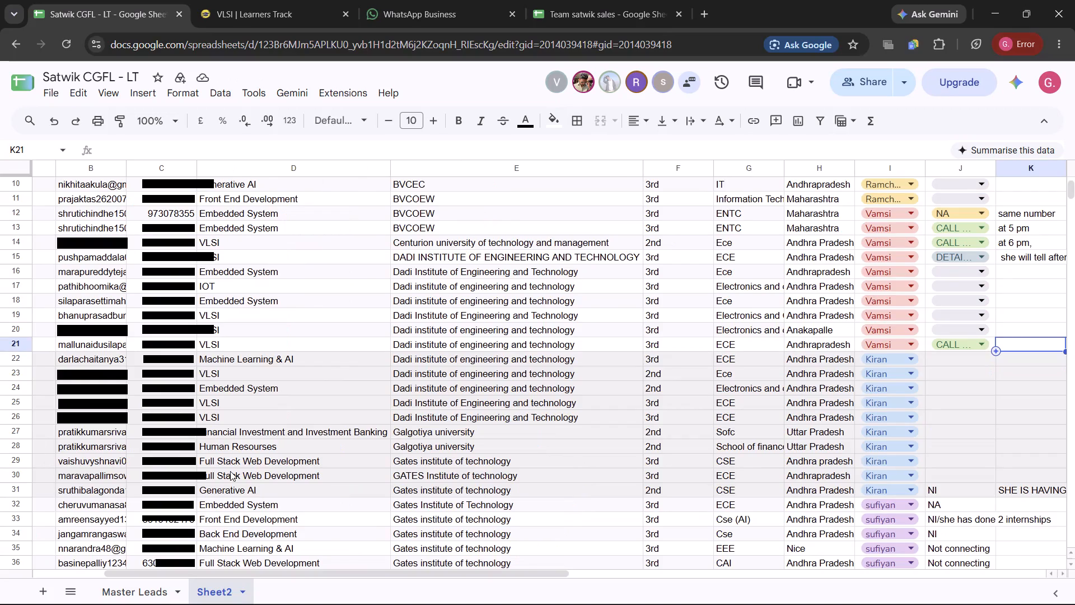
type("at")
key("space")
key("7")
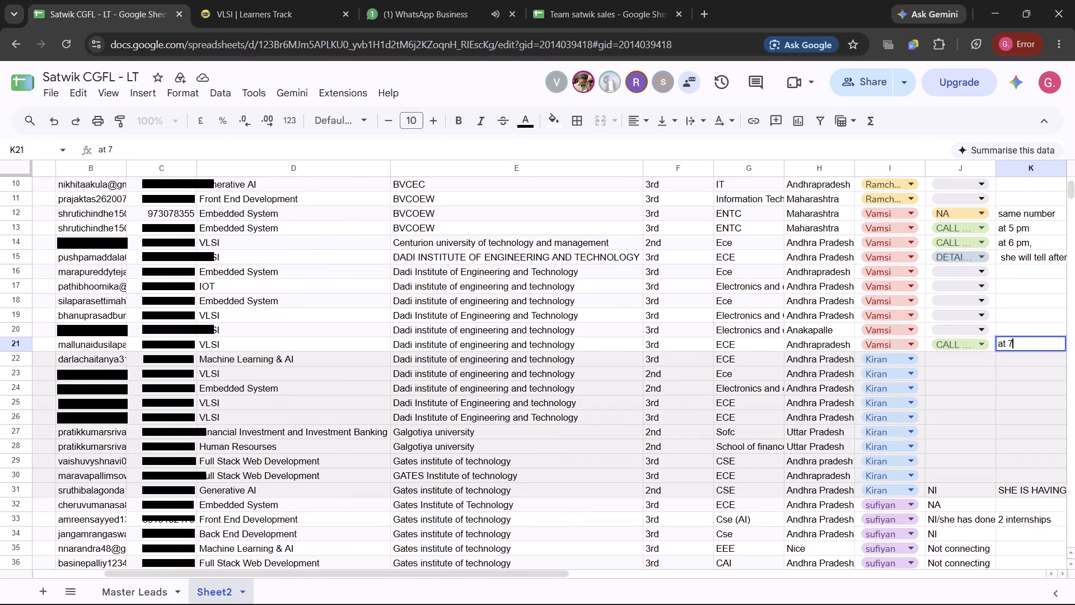
Complete the column K remark for the row 21 VLSI lead as "at 7pm".
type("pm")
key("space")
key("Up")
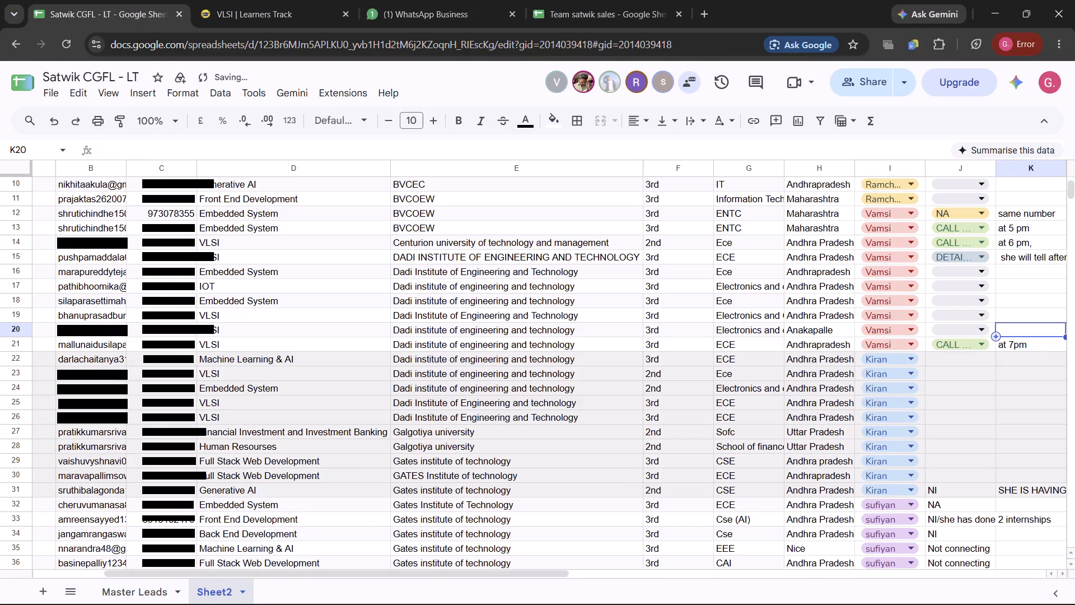
Go back across the row 20 VLSI lead from the remarks column toward its contact details, examining the lead.
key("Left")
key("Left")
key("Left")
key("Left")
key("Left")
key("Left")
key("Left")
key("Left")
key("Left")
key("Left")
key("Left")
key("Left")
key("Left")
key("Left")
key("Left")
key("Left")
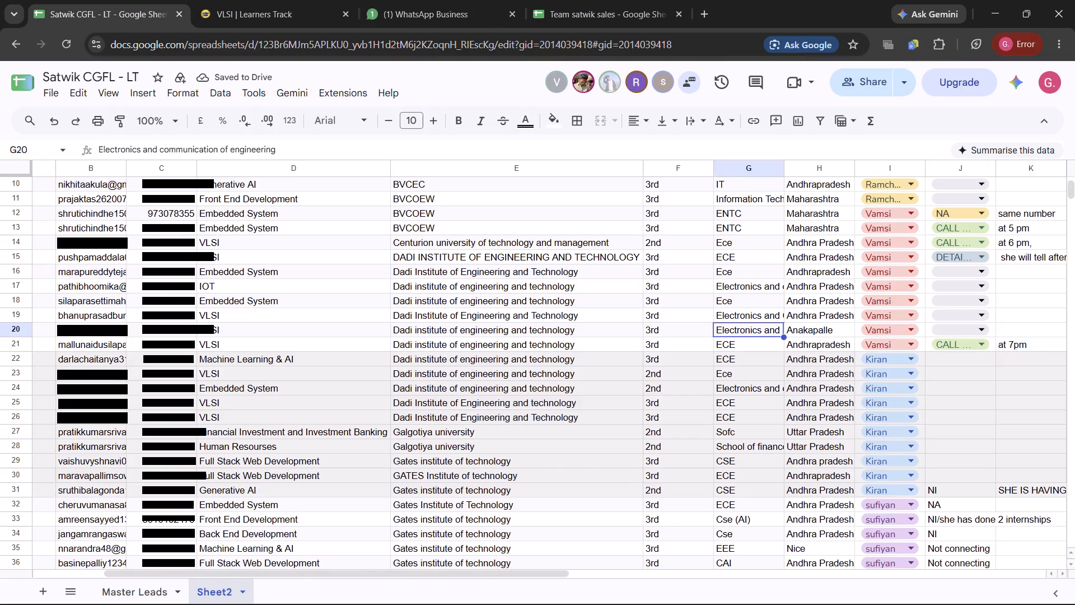
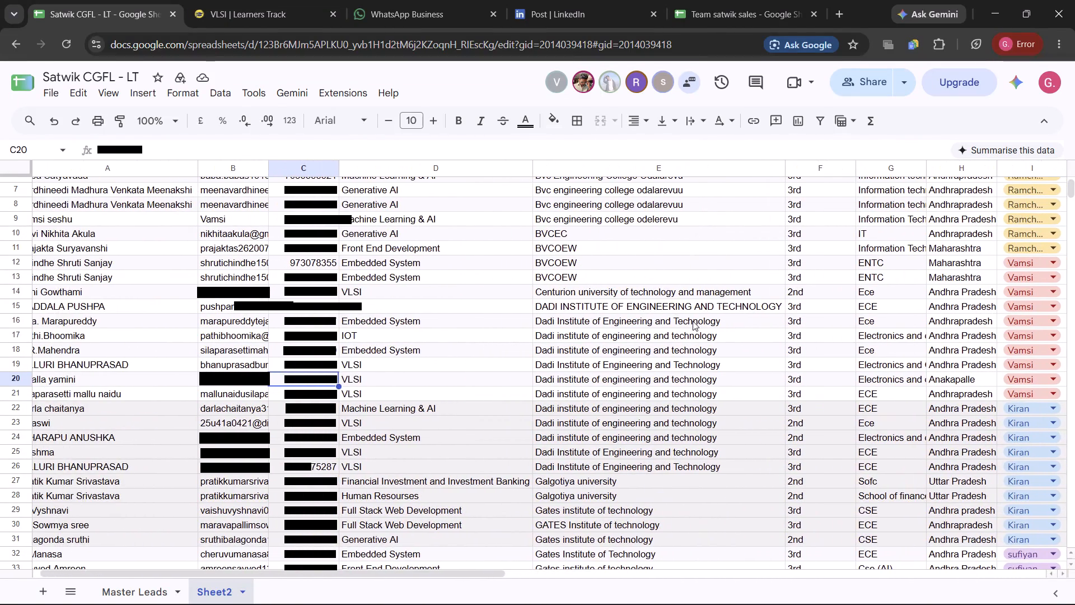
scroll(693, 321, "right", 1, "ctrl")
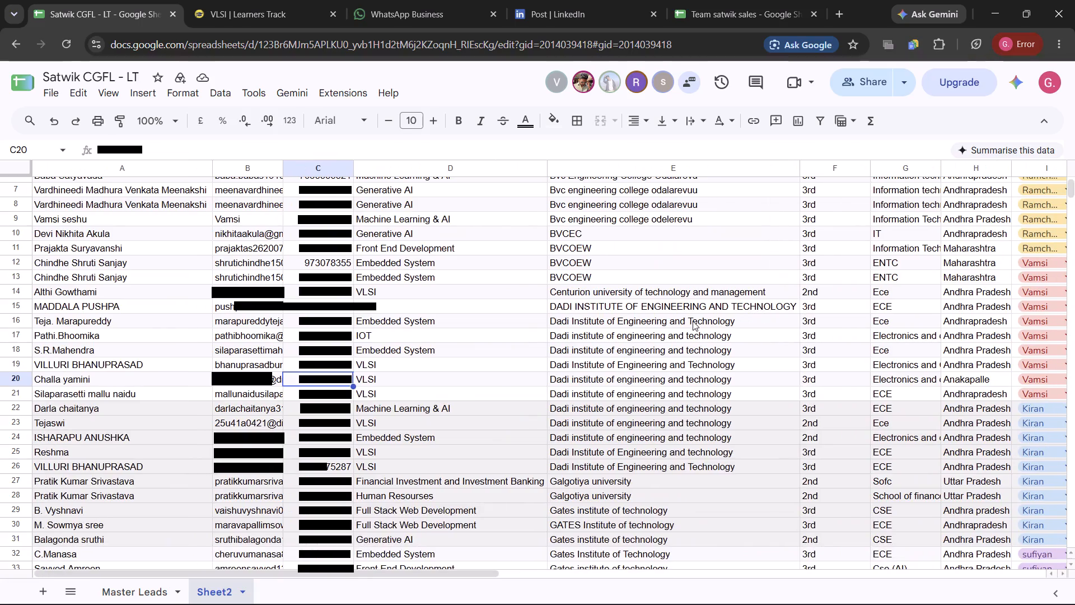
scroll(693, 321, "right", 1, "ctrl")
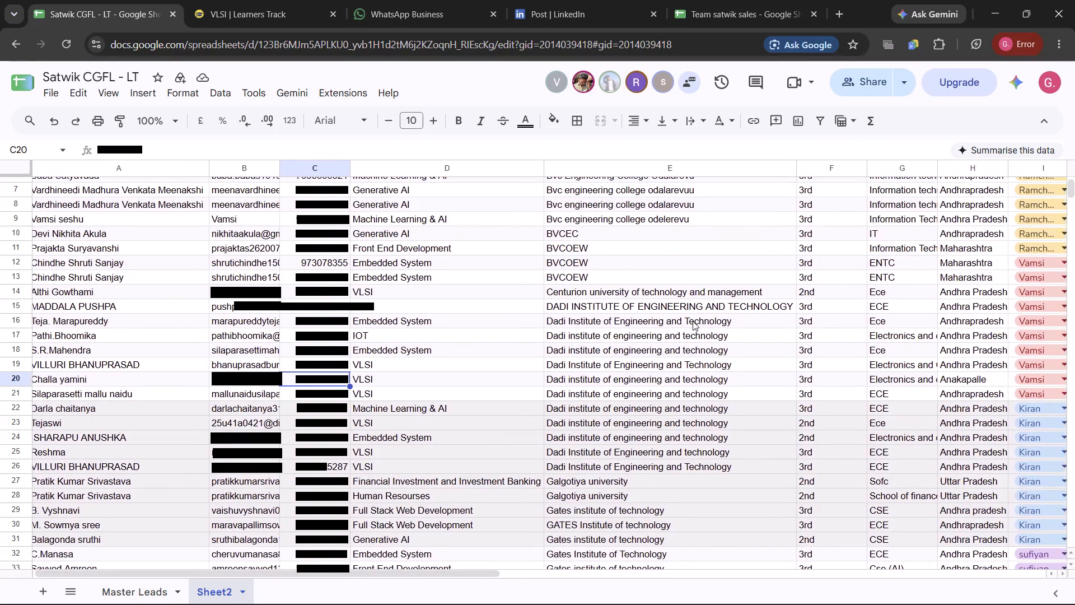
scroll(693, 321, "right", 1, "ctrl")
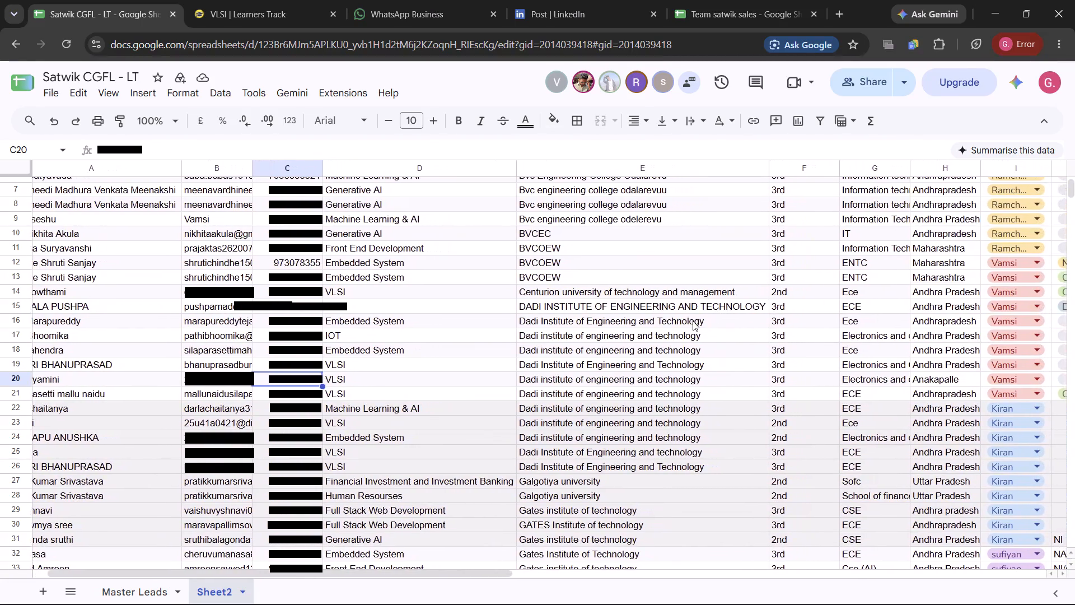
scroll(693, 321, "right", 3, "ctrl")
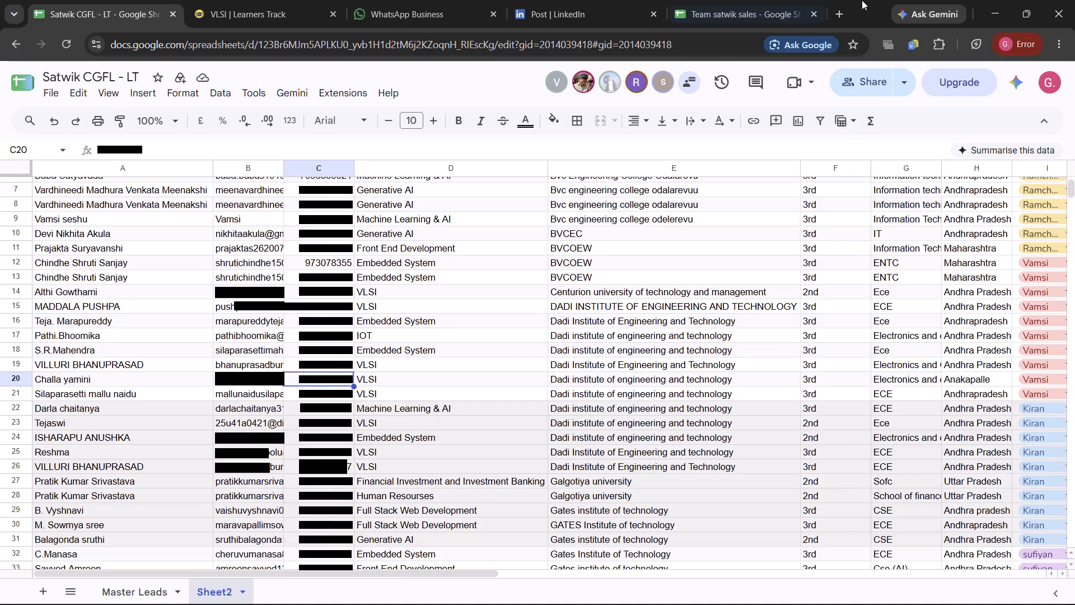
Switch to the Team satwik sales spreadsheet and clear its find-in-sheet search text.
left_click(754, 0, "ctrl")
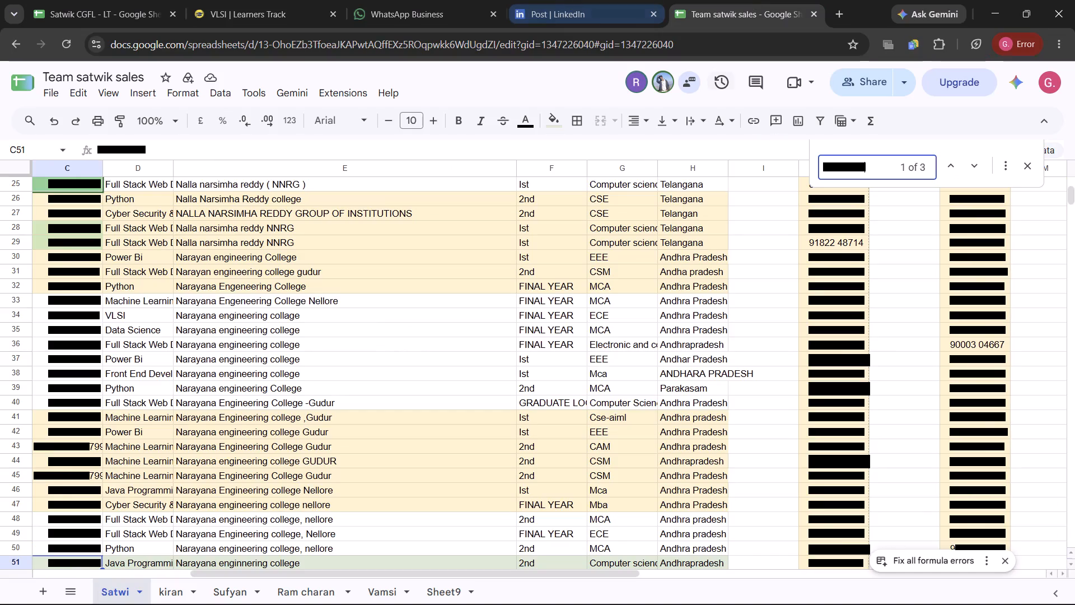
left_click_drag(873, 169, 738, 173, "ctrl")
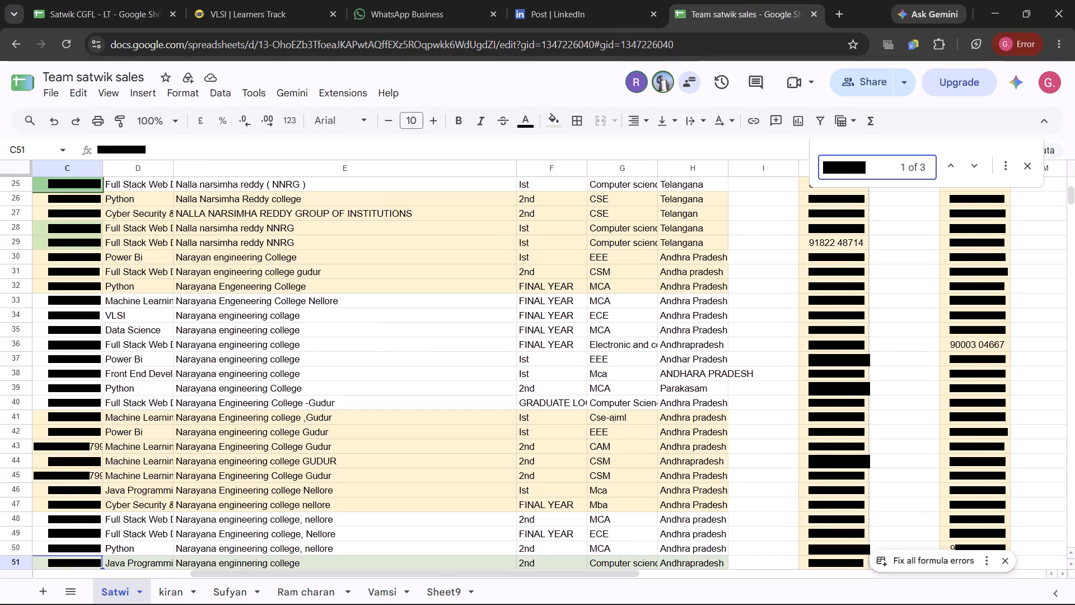
key("BackSpace")
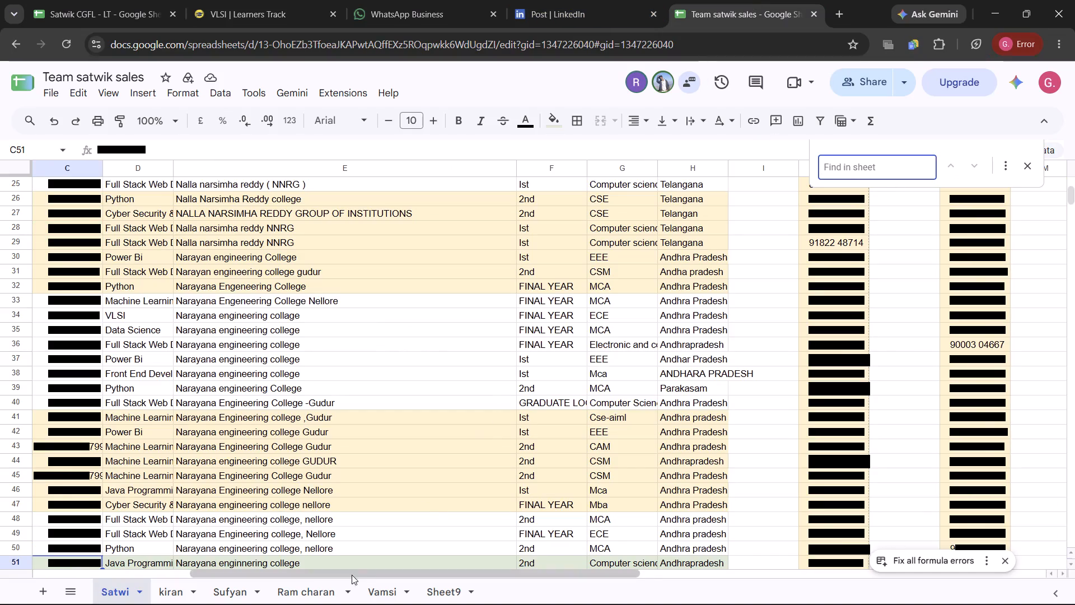
Examine the Vamsi sheet down to the empty rows below its number lists, then return to the Satwik CGFL - LT spreadsheet.
left_click(320, 585, "ctrl")
left_click(381, 595, "ctrl")
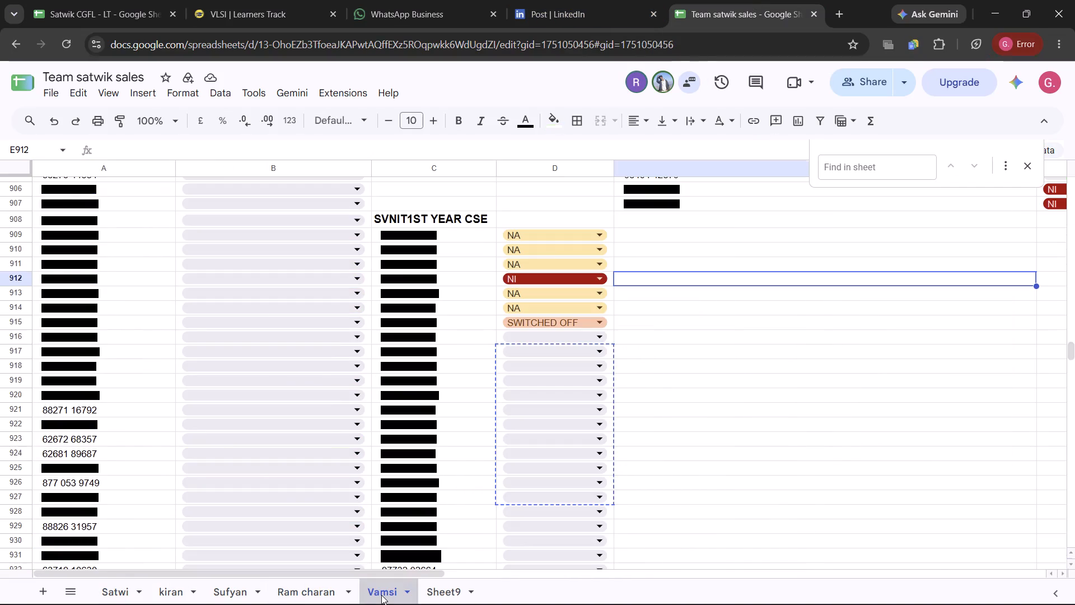
scroll(433, 530, "down", 7, "ctrl")
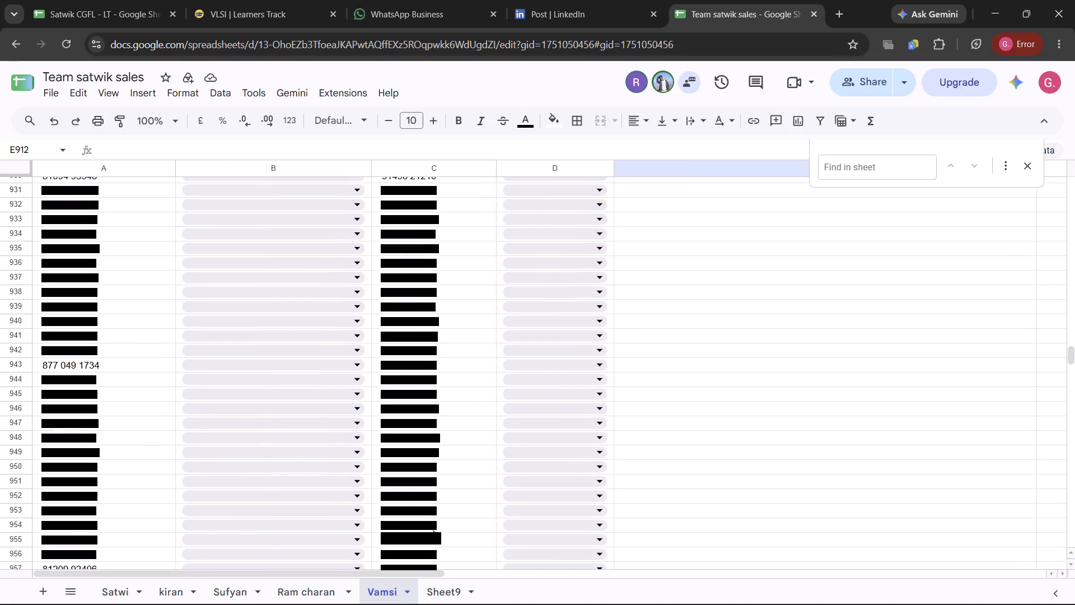
scroll(433, 530, "down", 2, "ctrl")
left_click(679, 383, "ctrl")
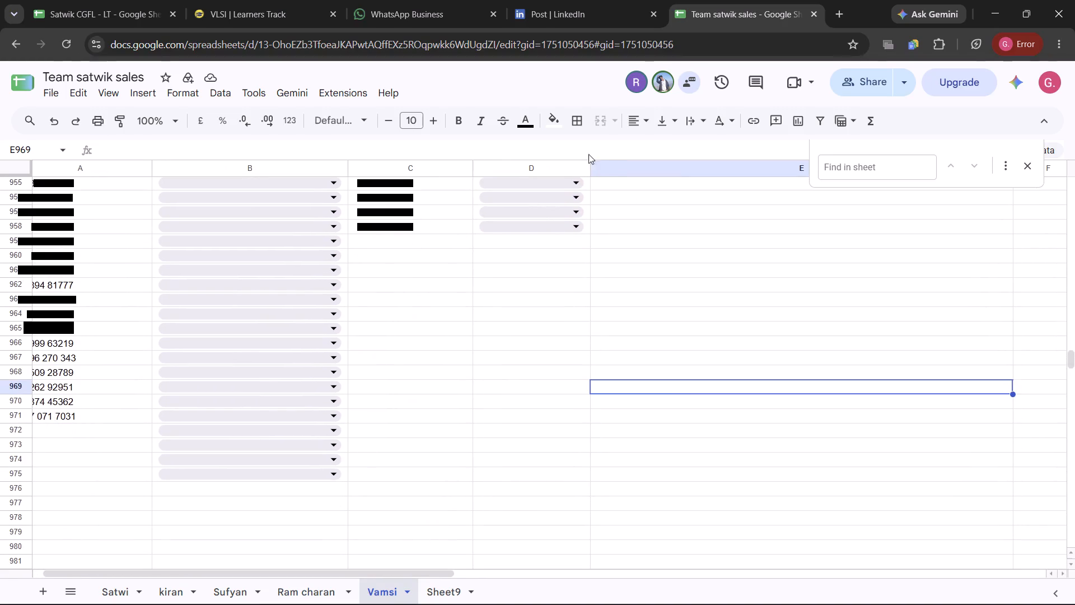
left_click(125, 0, "ctrl")
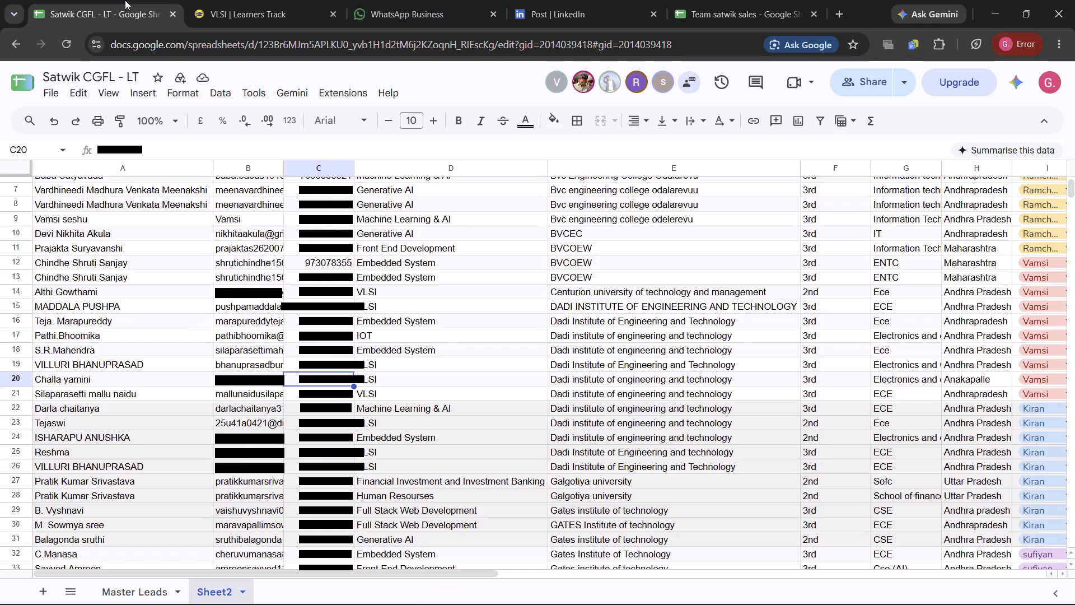
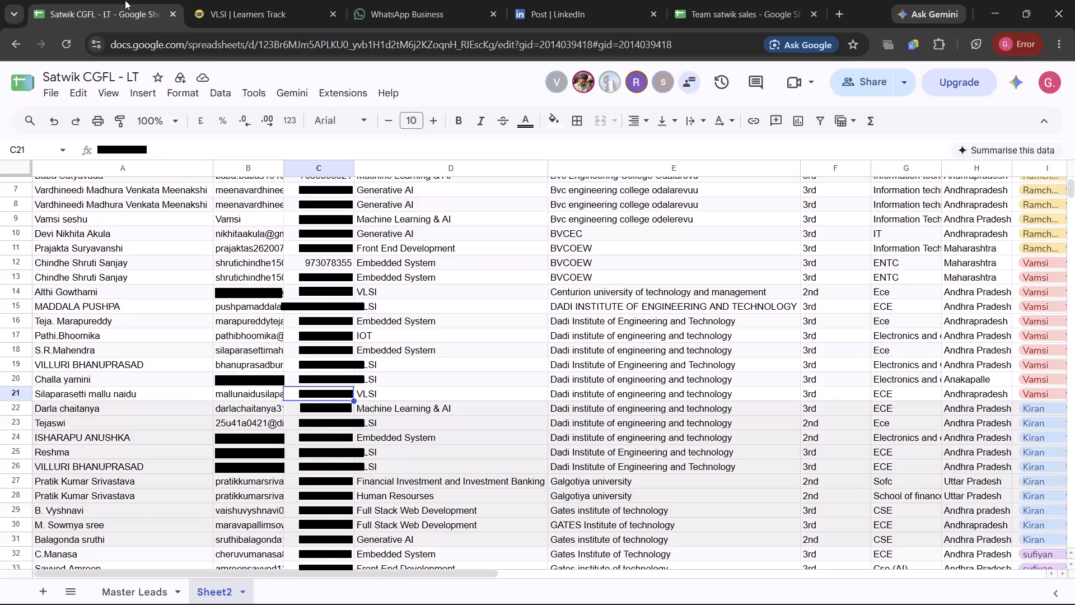
Select the VLSI course cell in row 21 of Sheet2 to check that lead's course interest.
scroll(125, 0, "left", 2, "ctrl")
scroll(191, 348, "left", 2, "ctrl")
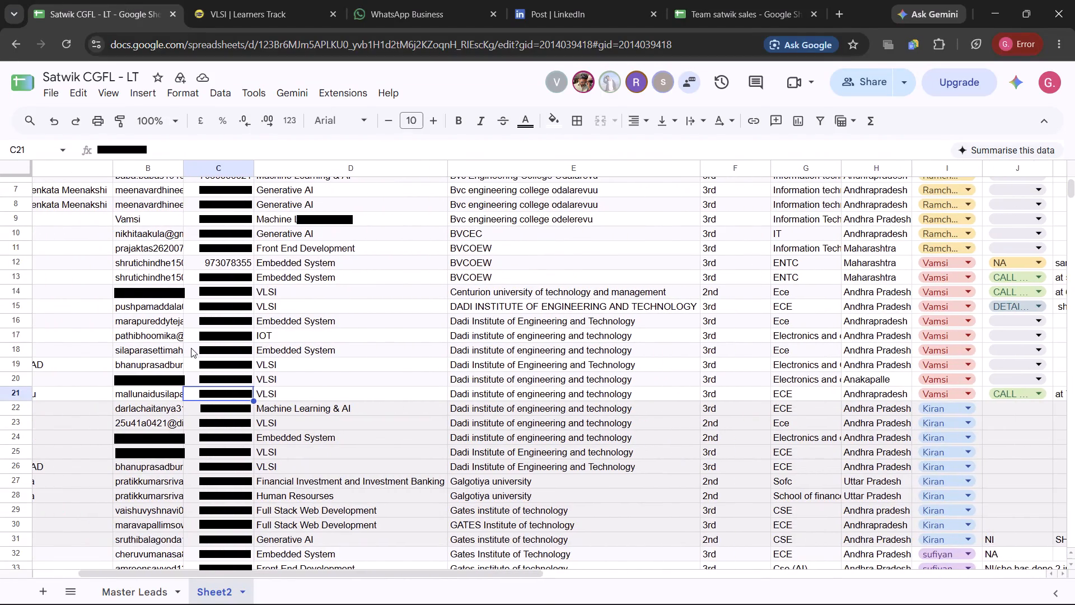
left_click(283, 393, "ctrl")
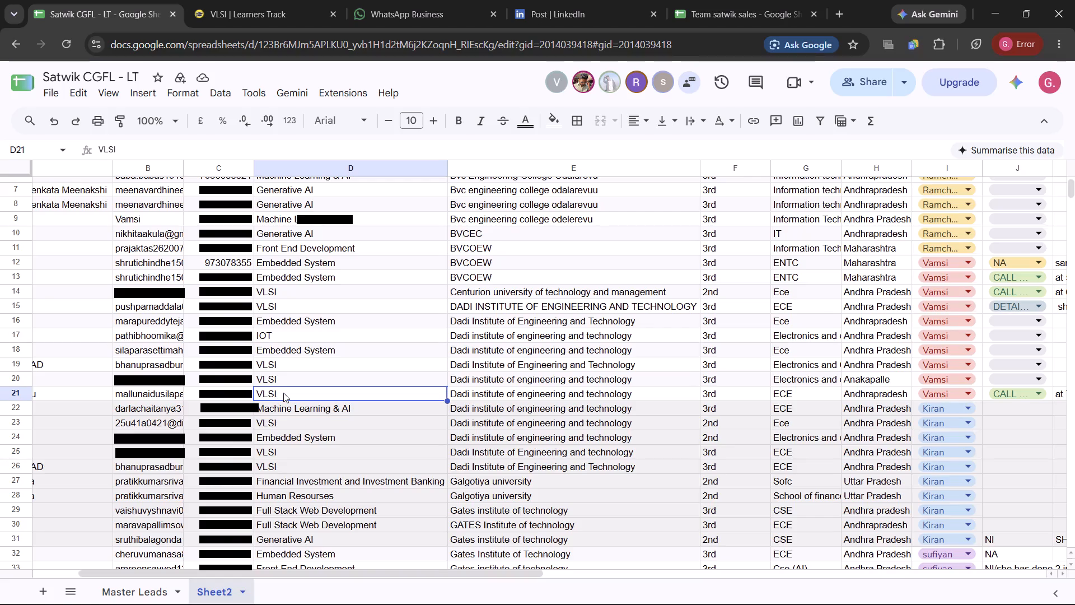
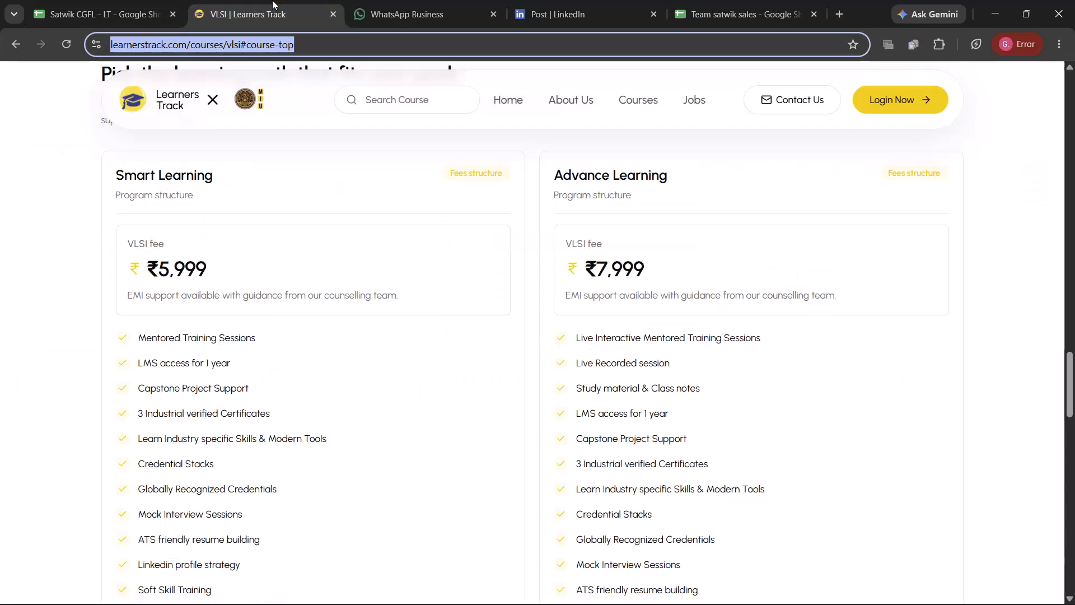
Review the features included in the Smart Learning and Advance Learning plans on the Learners Track VLSI course page.
scroll(450, 267, "down", 1, "ctrl")
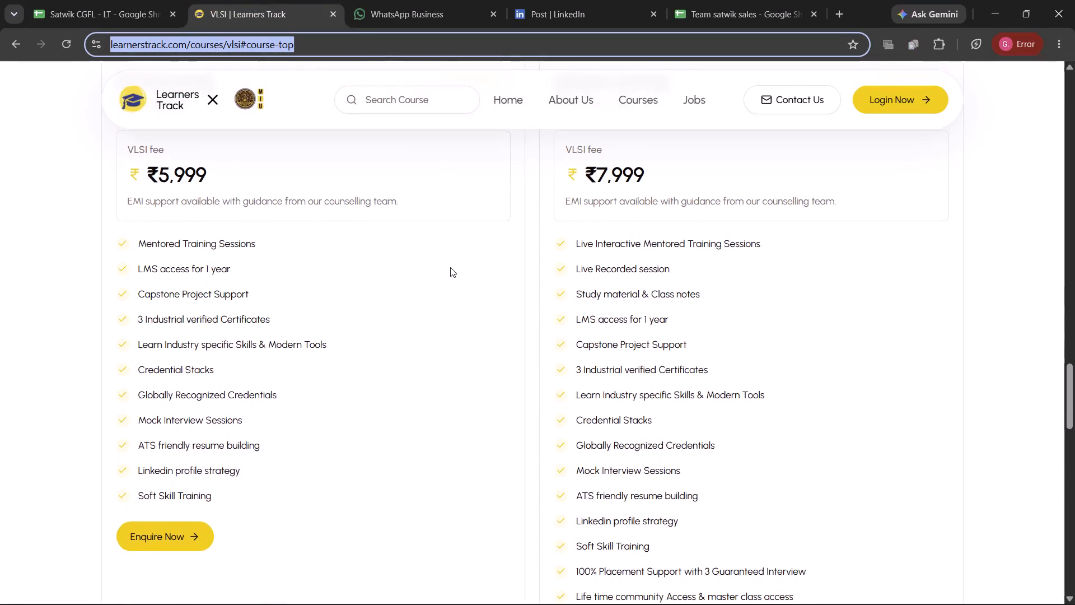